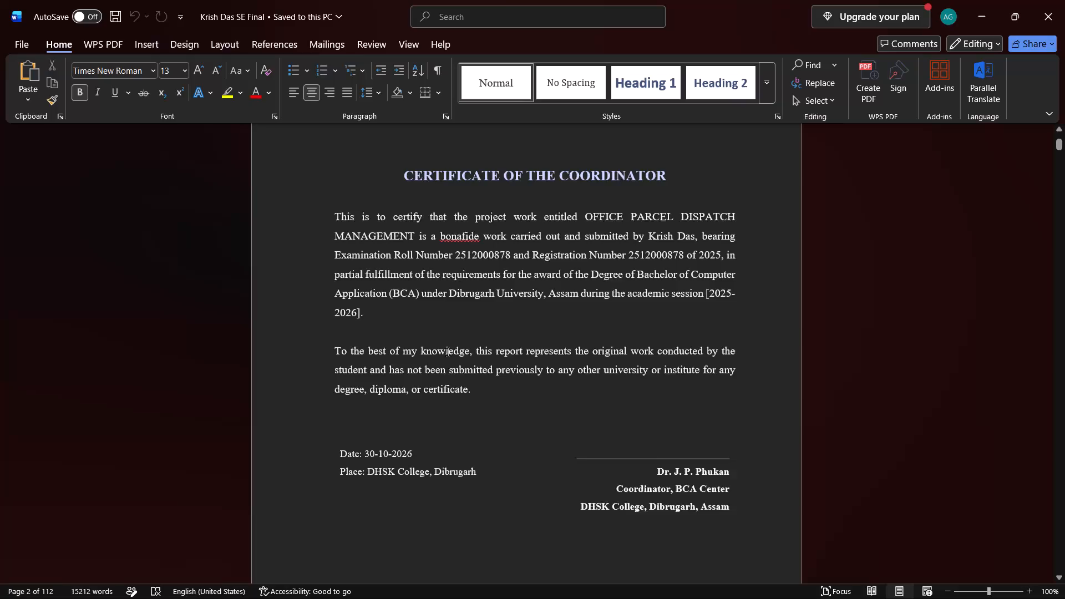
Skim the project report from the coordinator's certificate through the contents, implementation and testing chapters to the Chapter 8 limitations.
scroll(448, 352, "down", 14)
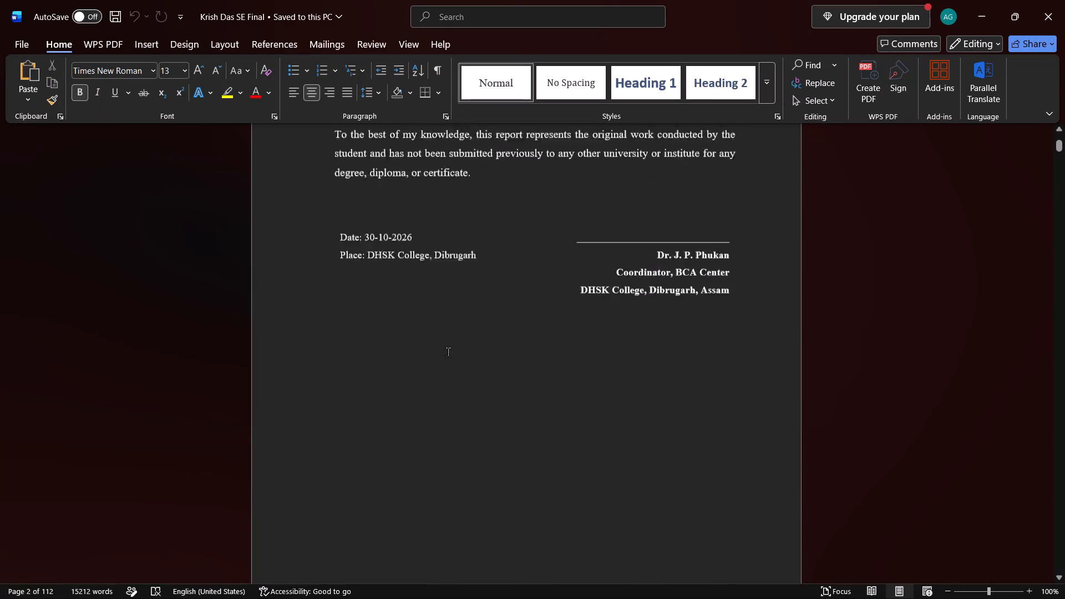
scroll(448, 352, "down", 15)
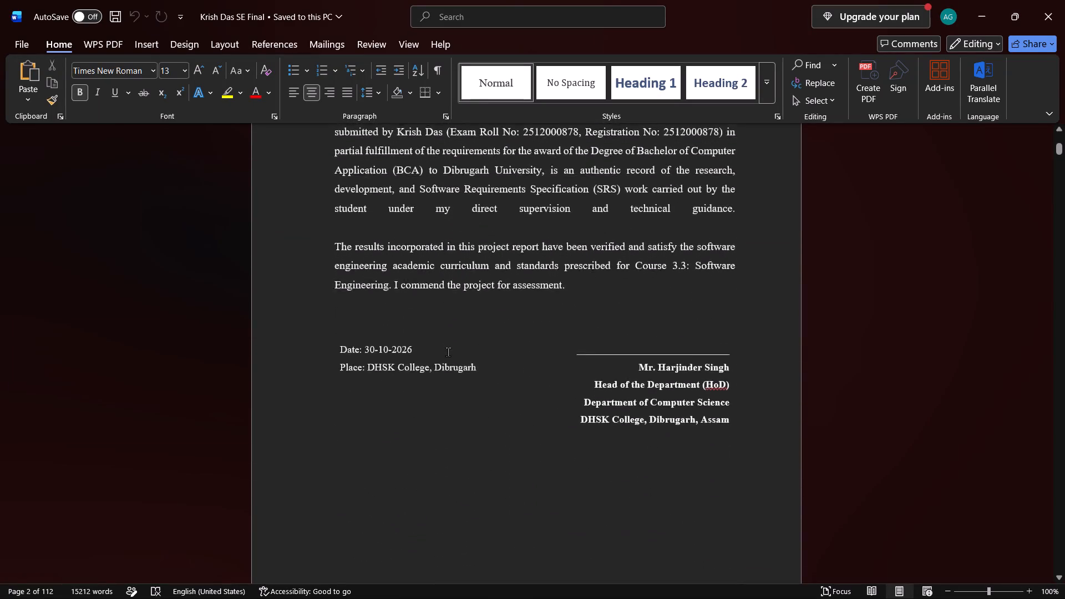
scroll(448, 352, "down", 15)
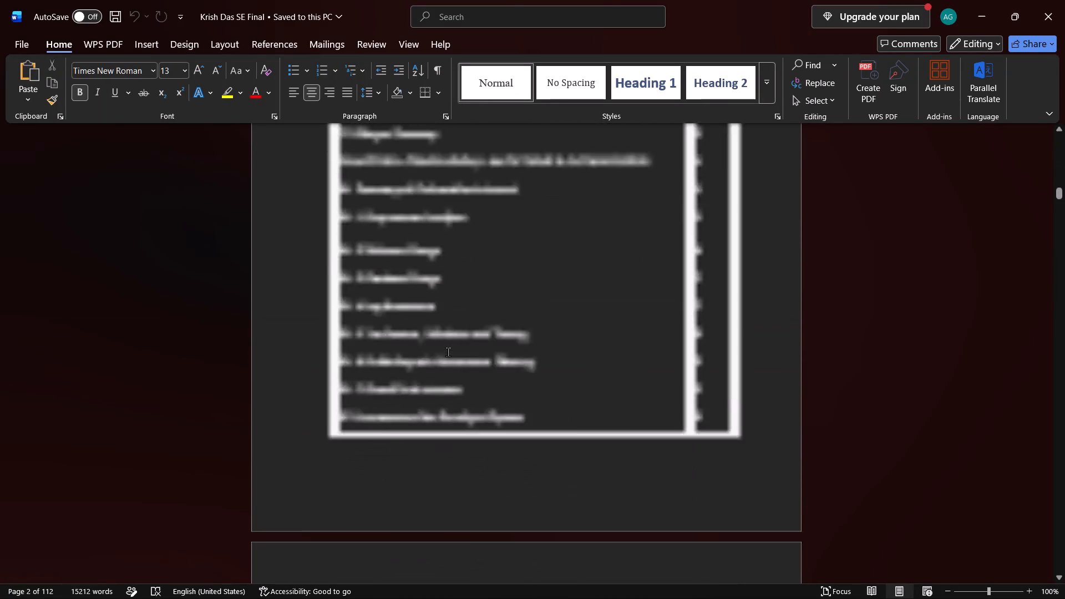
scroll(448, 352, "down", 15)
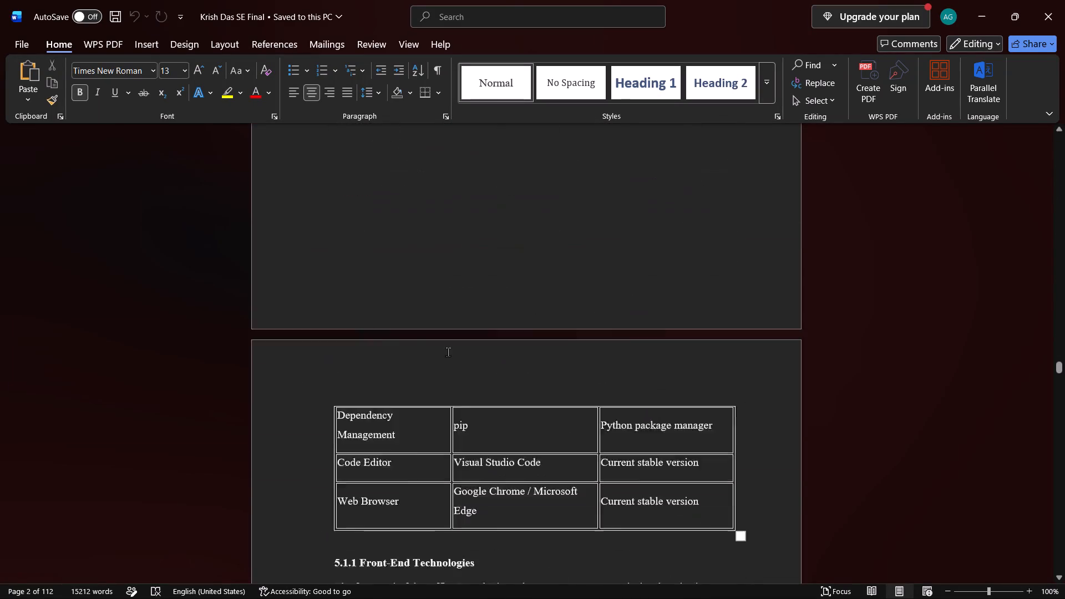
scroll(448, 352, "down", 14)
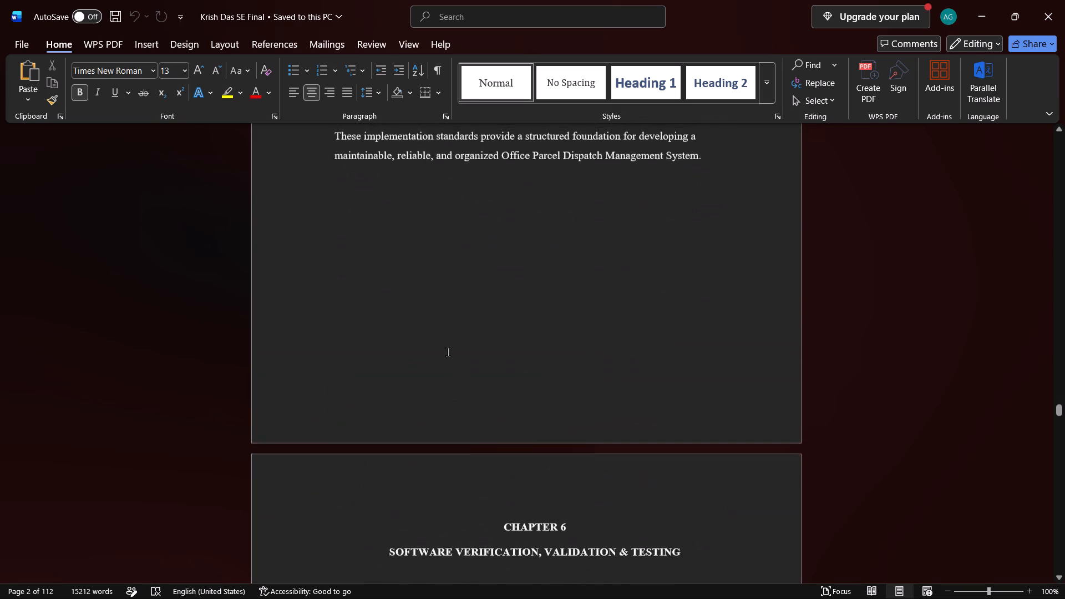
scroll(448, 352, "down", 15)
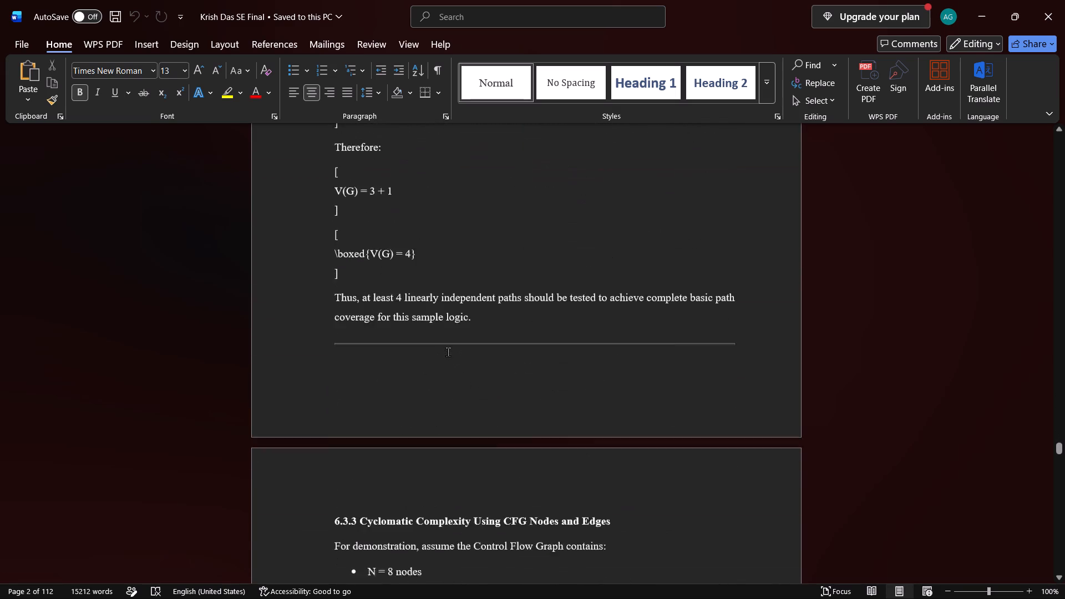
scroll(448, 352, "down", 14)
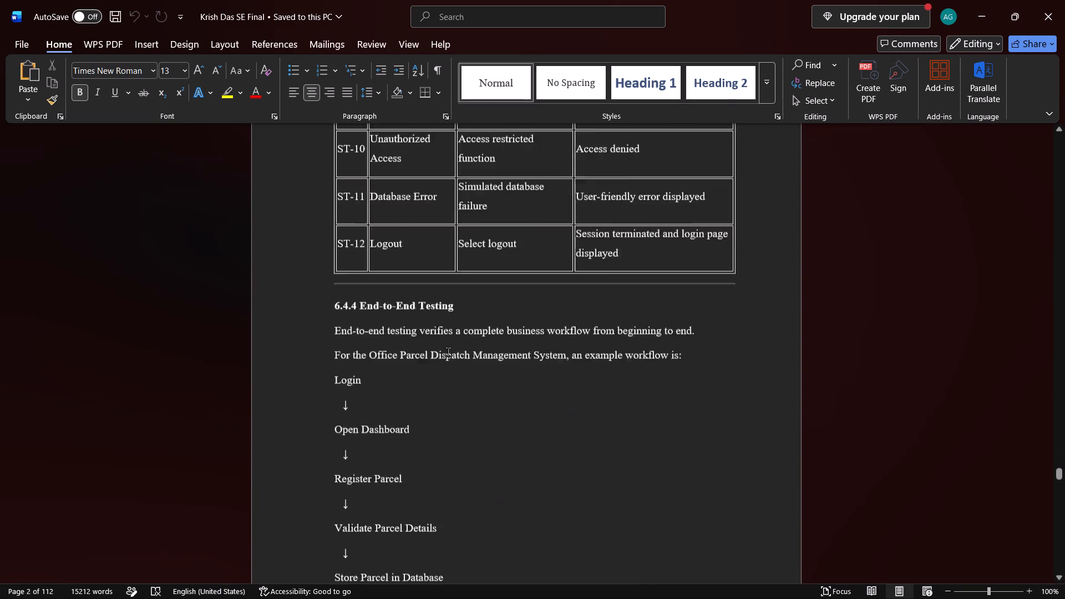
scroll(448, 352, "down", 11)
Review the report's Chapter 7 maintenance sections and chapter summary, and the opening of Chapter 8 on conclusion, limitations and future scope.
scroll(448, 352, "up", 2)
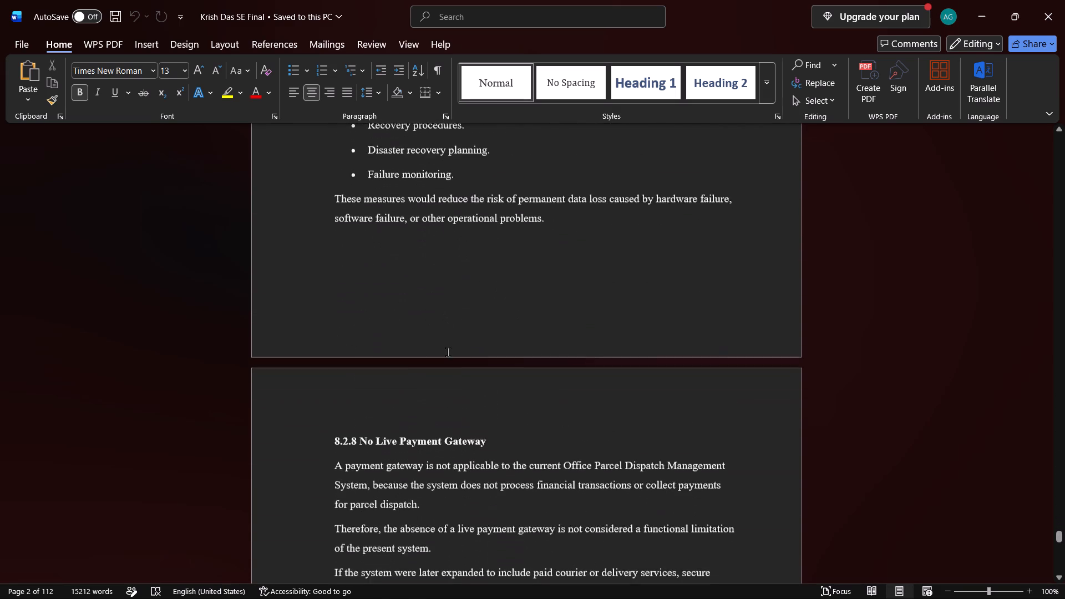
scroll(448, 352, "up", 7)
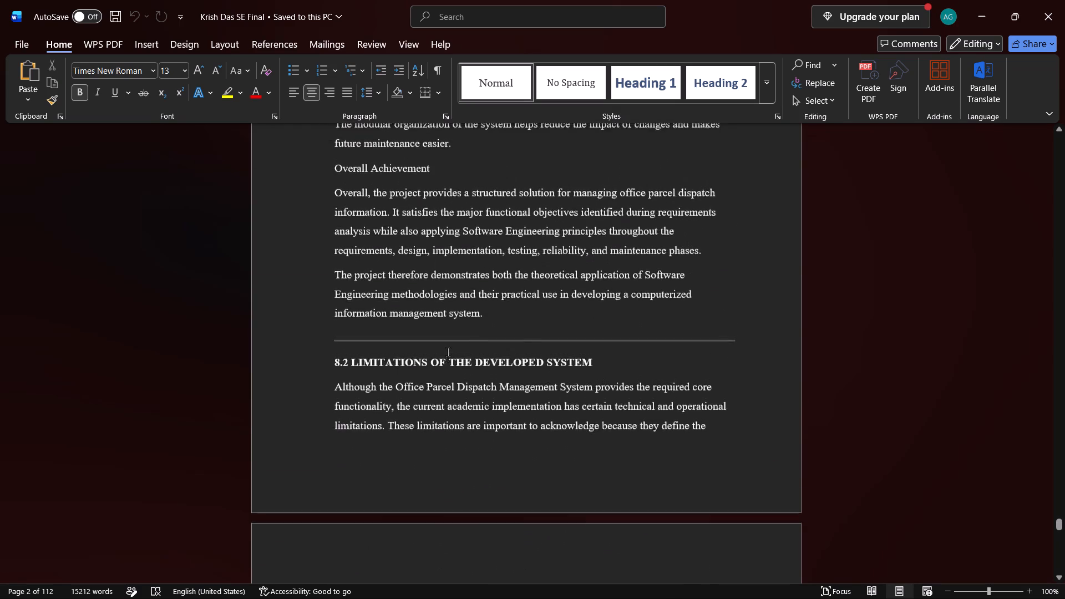
scroll(448, 352, "up", 7)
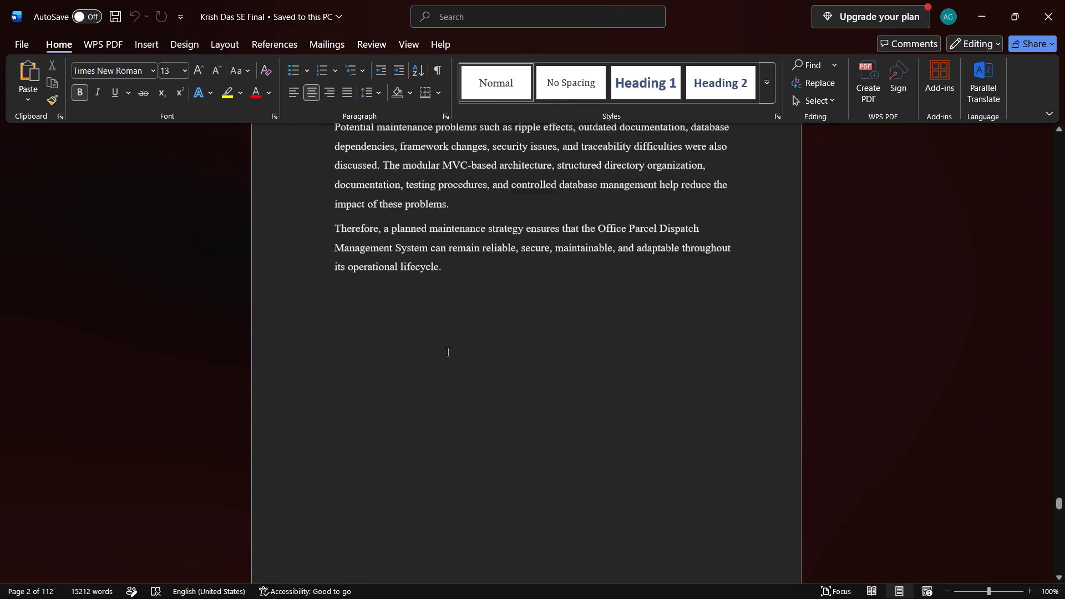
scroll(448, 352, "up", 5)
scroll(448, 352, "down", 1)
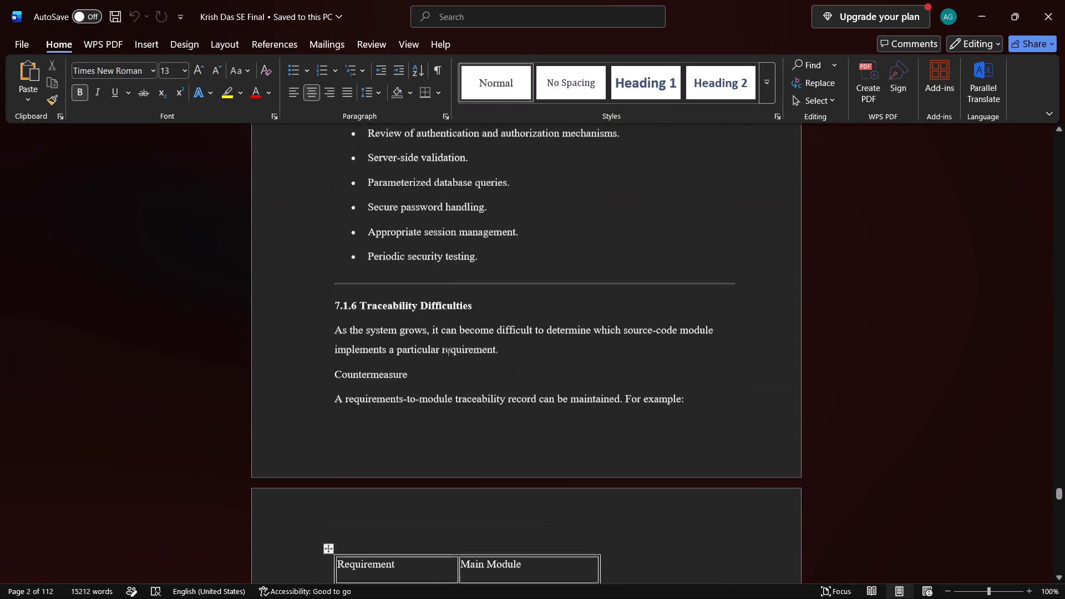
scroll(448, 352, "down", 3)
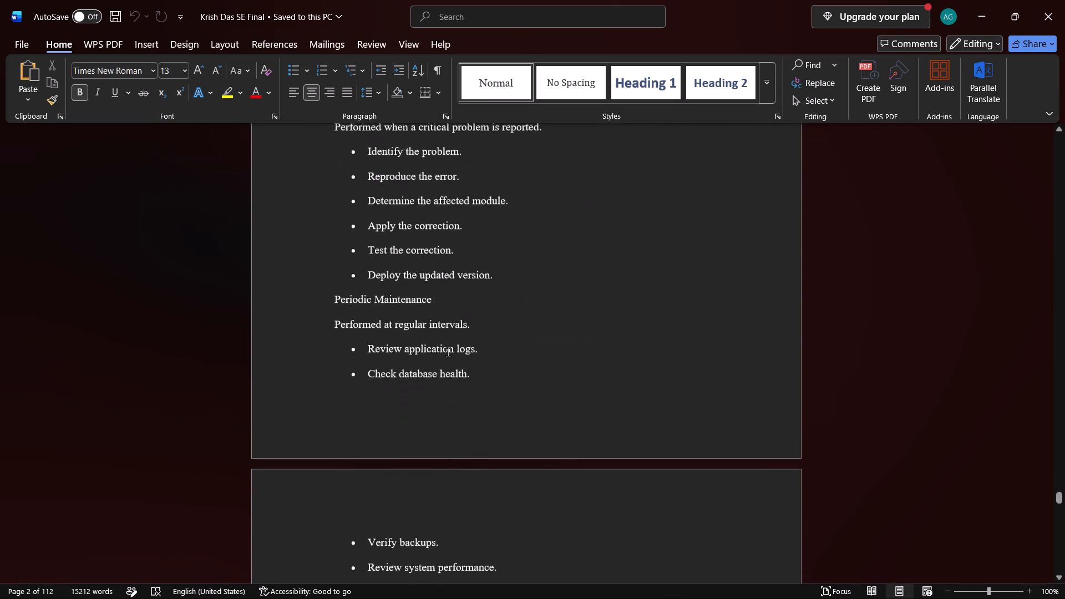
scroll(448, 352, "down", 3)
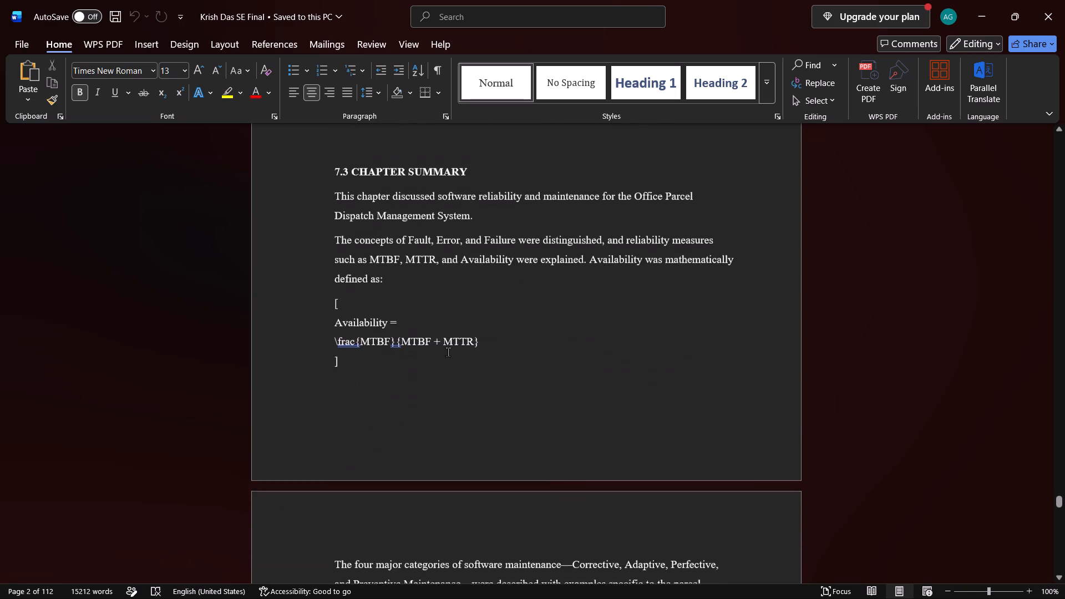
scroll(448, 352, "down", 3)
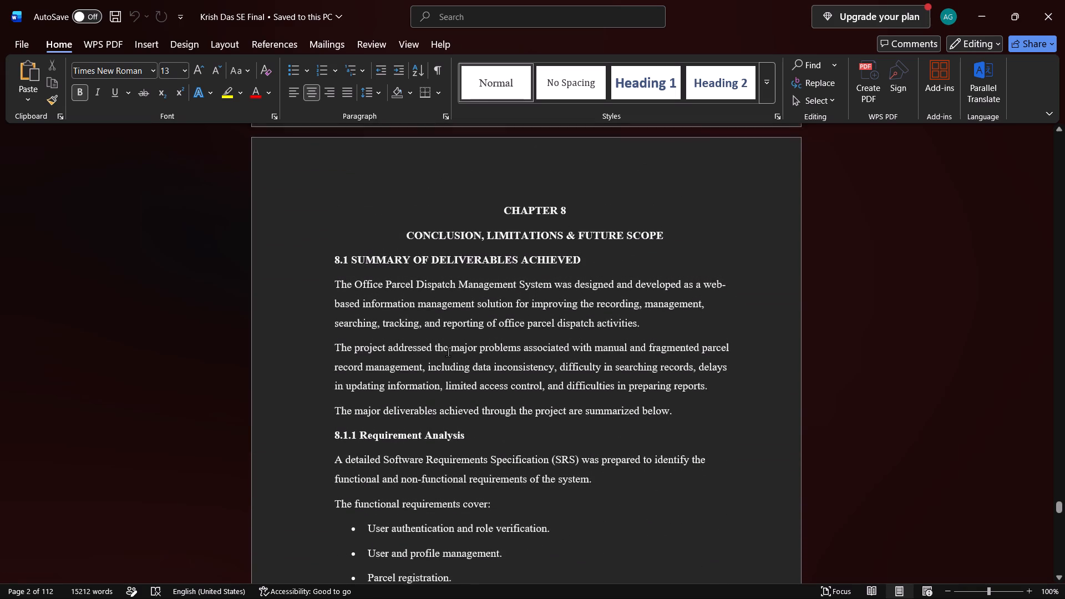
scroll(448, 352, "down", 2)
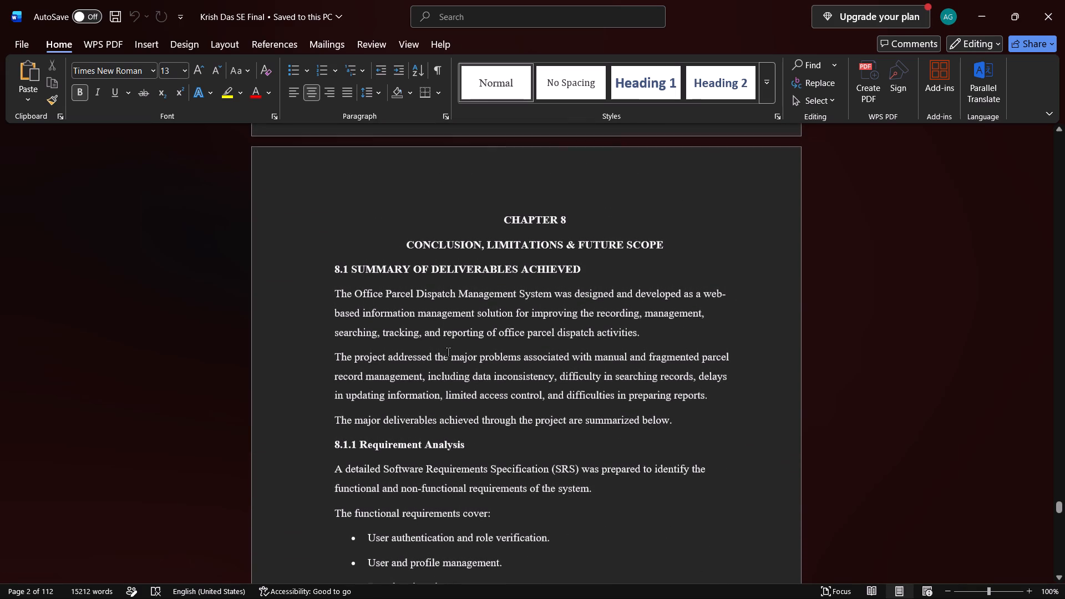
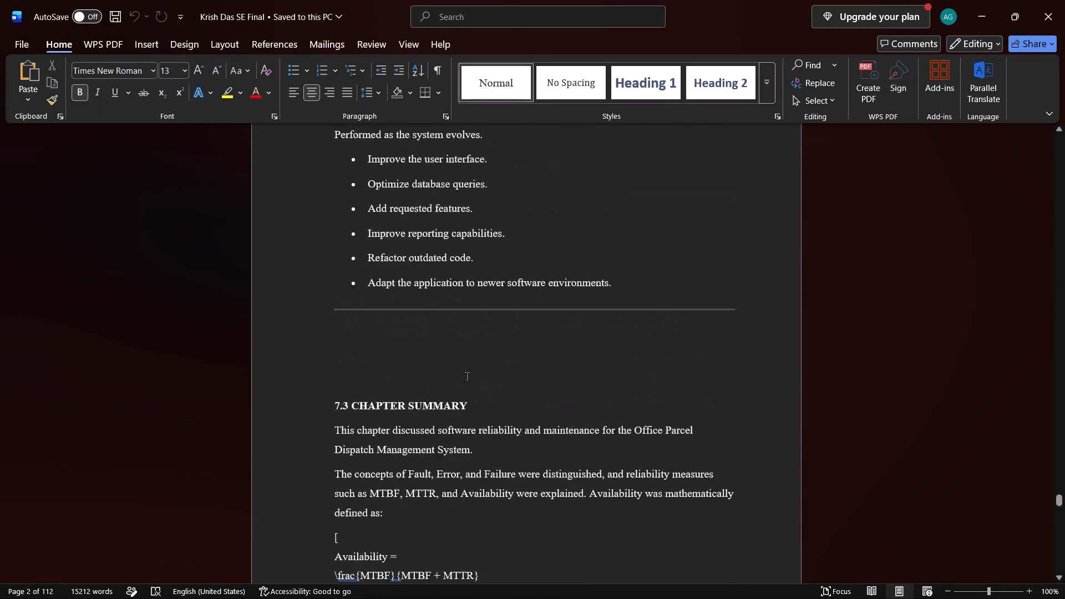
Copy the whole Requirement and Main Module traceability table from section 7.1.6 of the report.
scroll(466, 376, "down", 2)
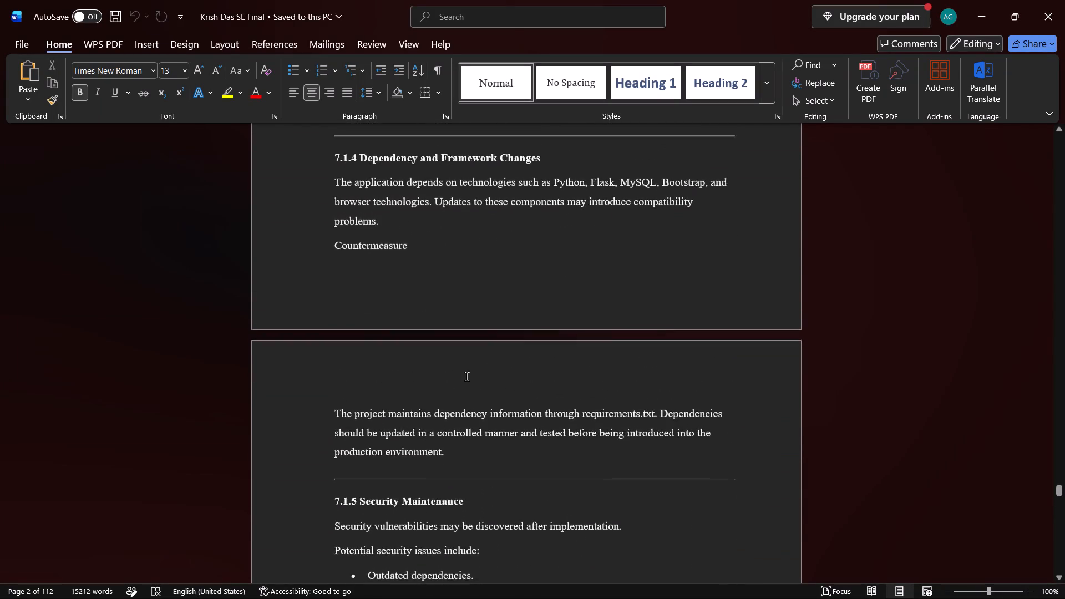
scroll(466, 376, "down", 3)
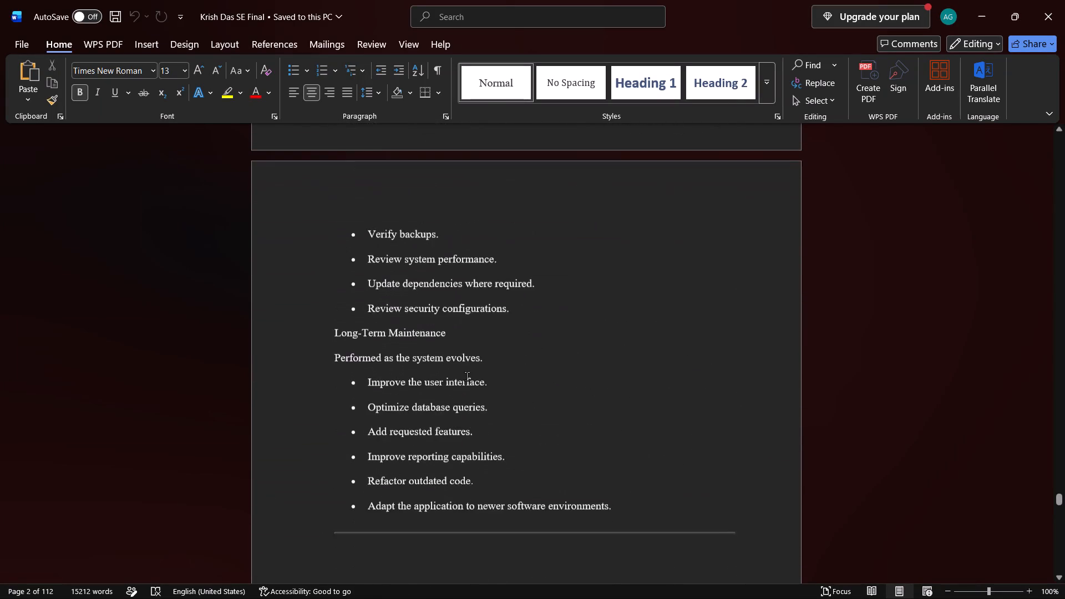
scroll(466, 376, "up", 7)
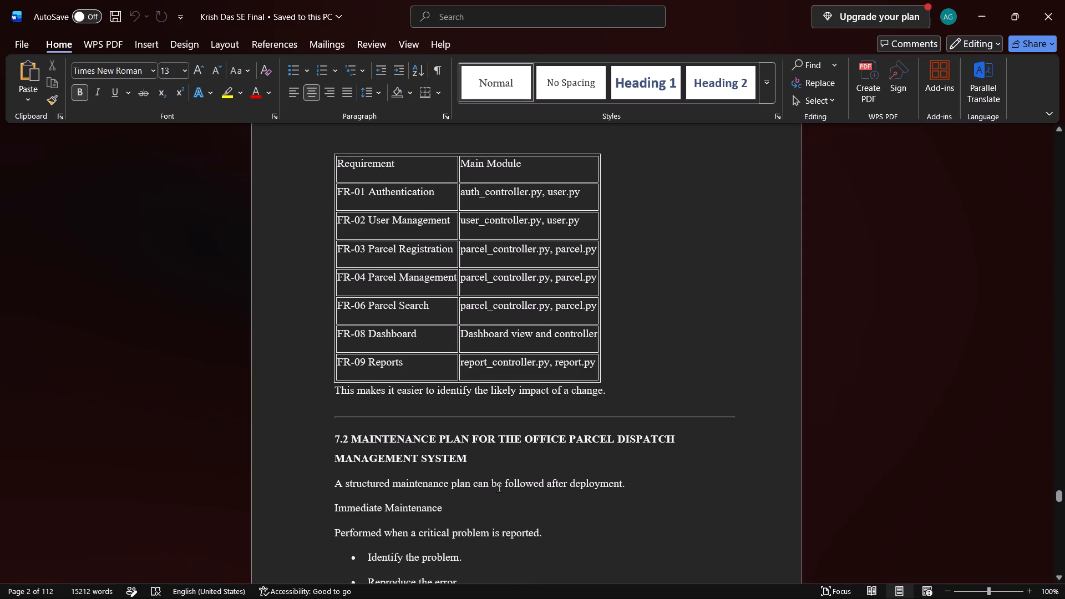
scroll(554, 429, "up", 1)
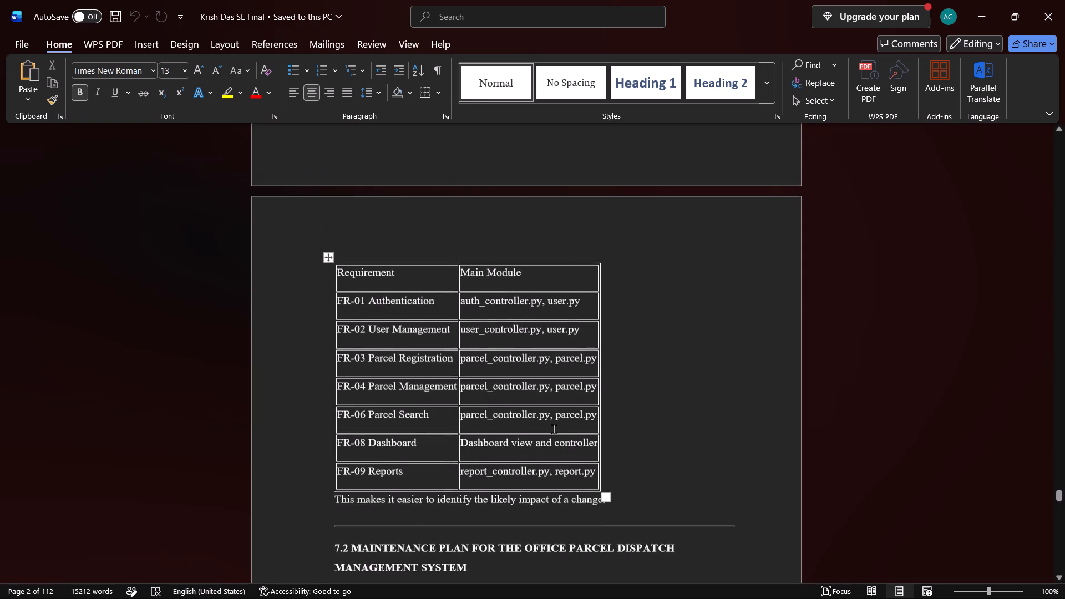
scroll(554, 429, "up", 1)
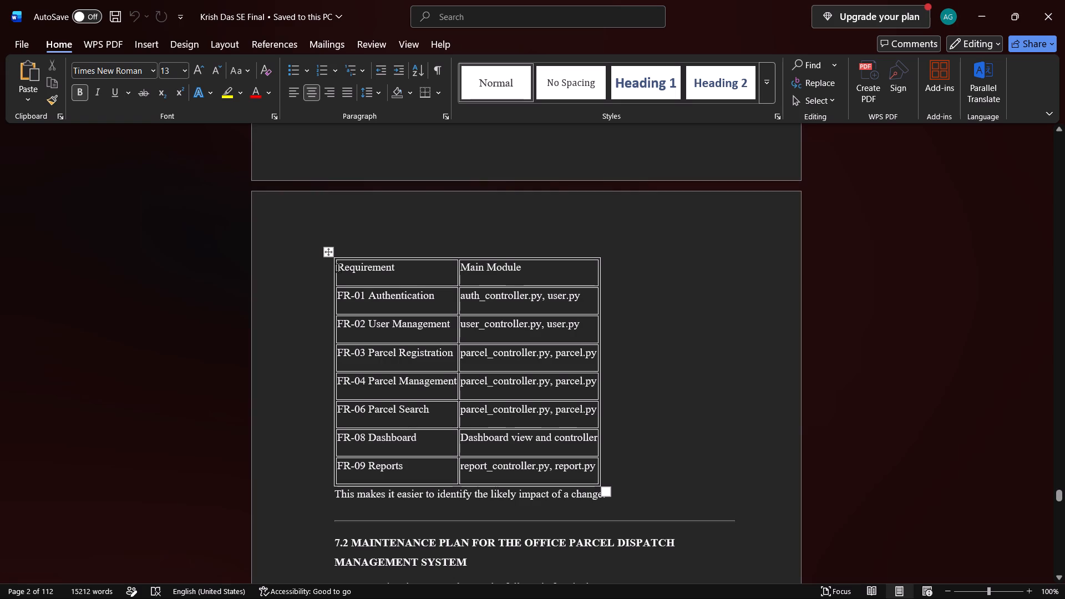
left_click_drag(339, 268, 582, 482)
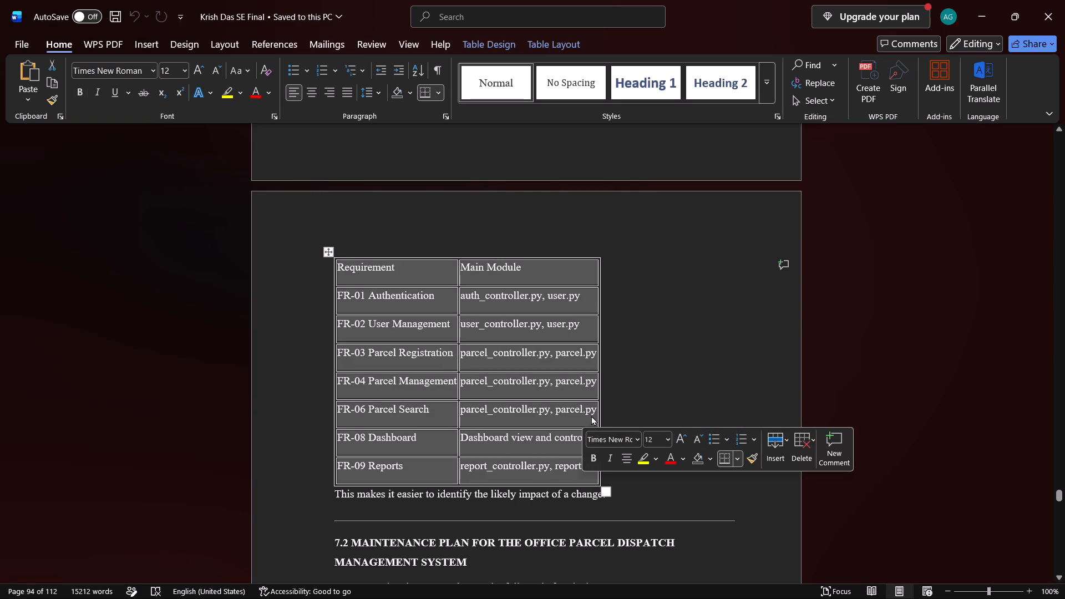
key("ctrl+c")
left_click(479, 349)
key("ctrl+c")
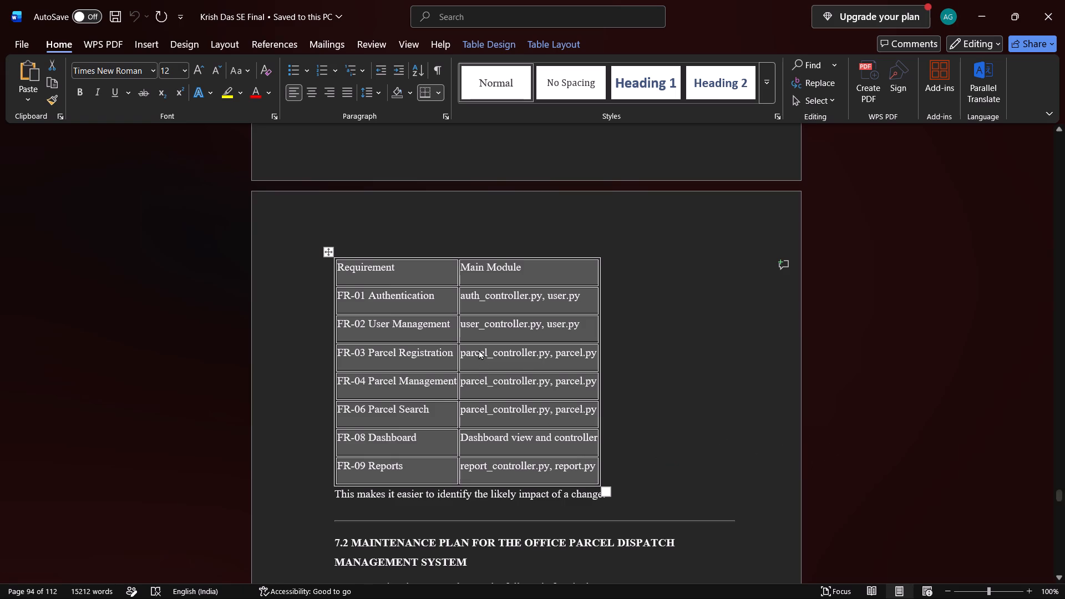
key("ctrl+c")
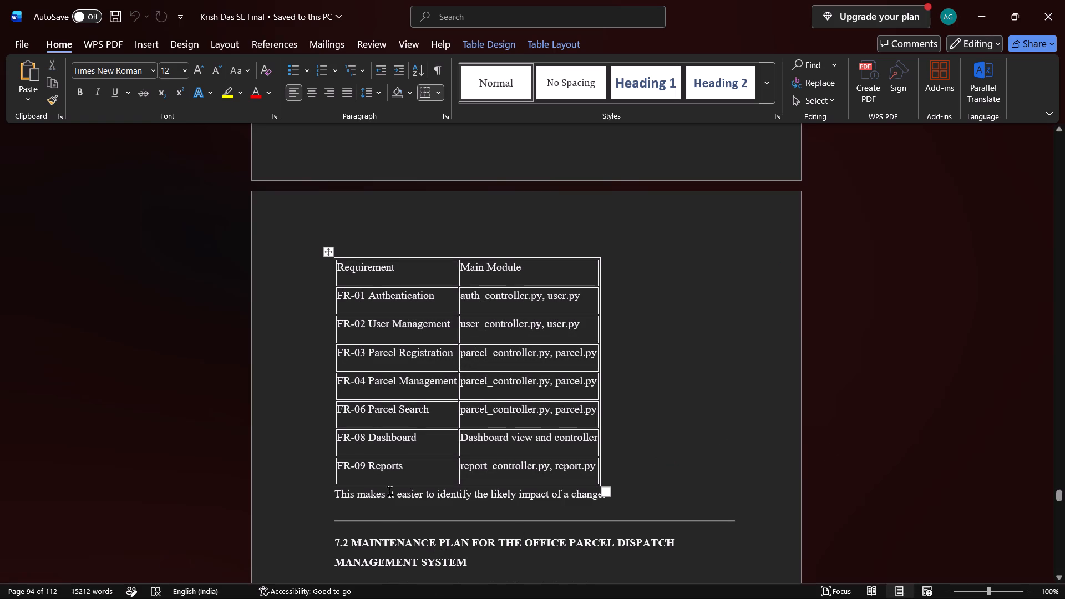
Open the SE FinalNOTABLE version of the report from Downloads and place the cursor in the blank area after the preventive maintenance example.
left_click(427, 586)
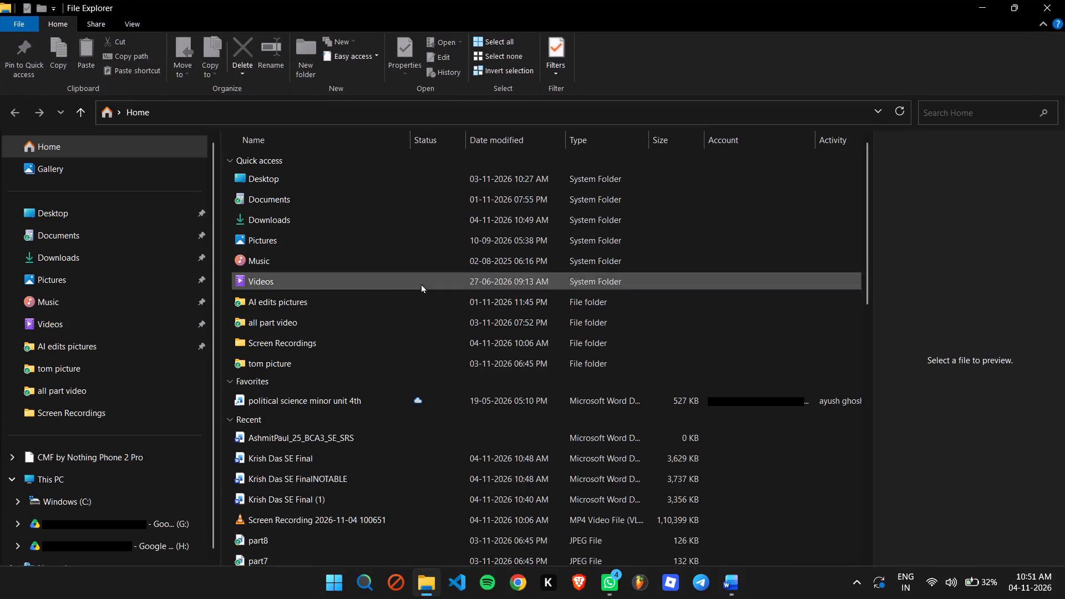
left_click(155, 252)
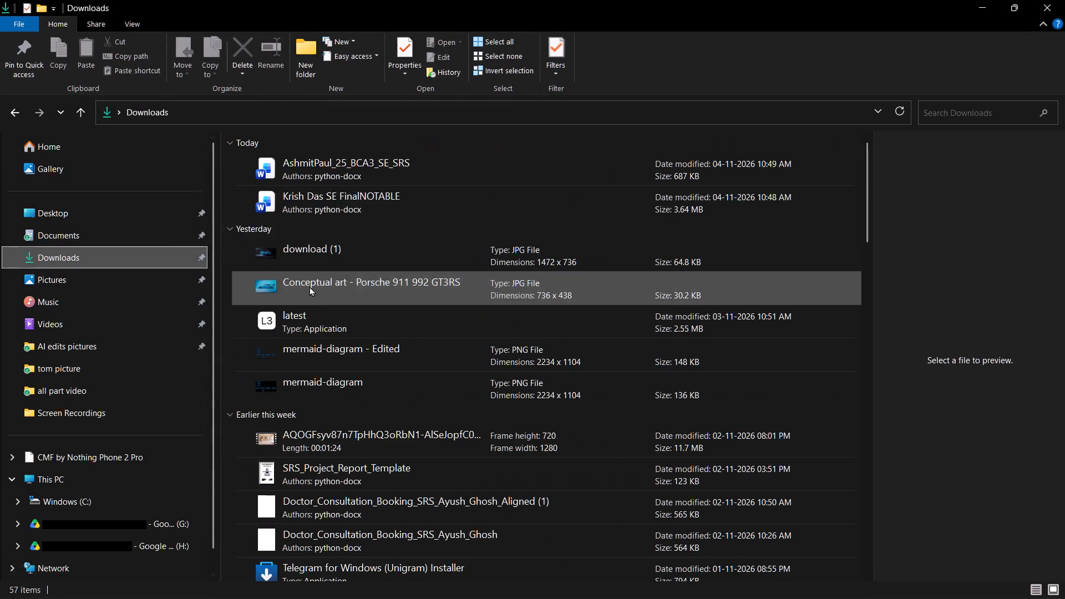
double_click(339, 198)
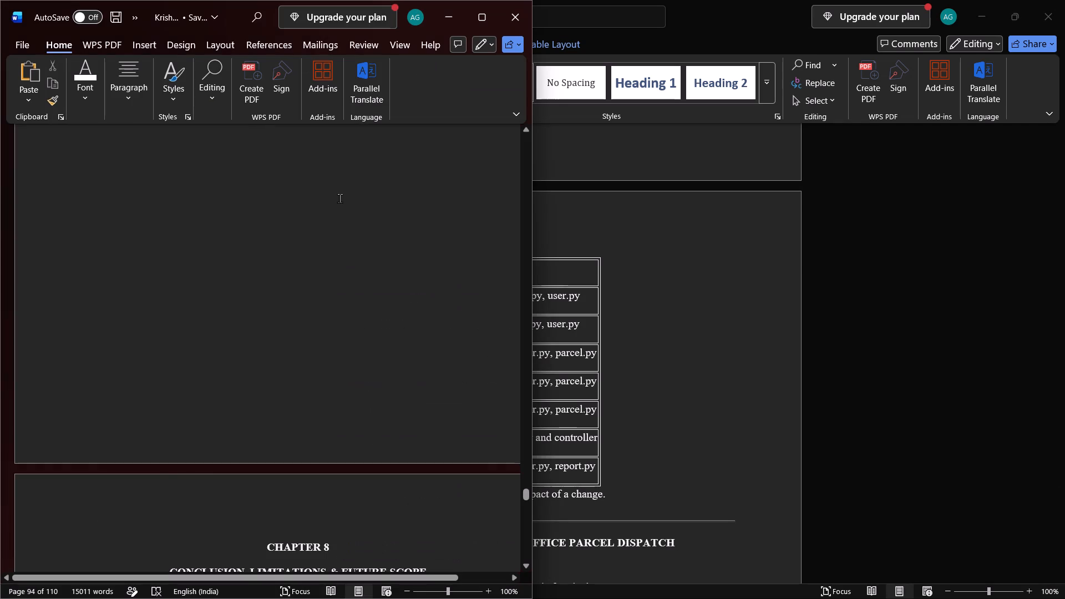
scroll(387, 356, "up", 2)
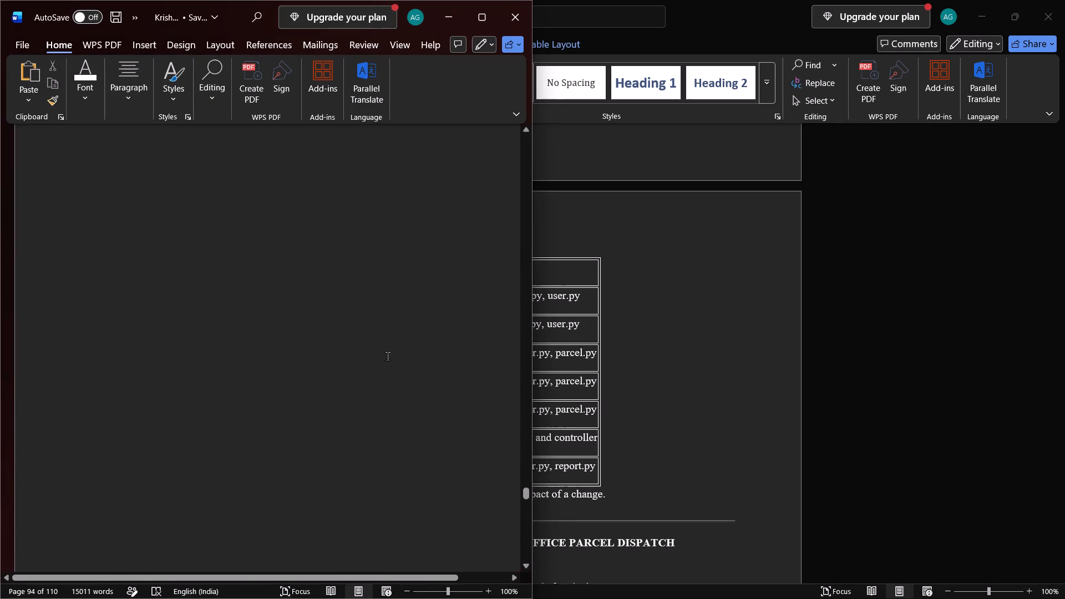
scroll(387, 356, "up", 1)
left_click(387, 356)
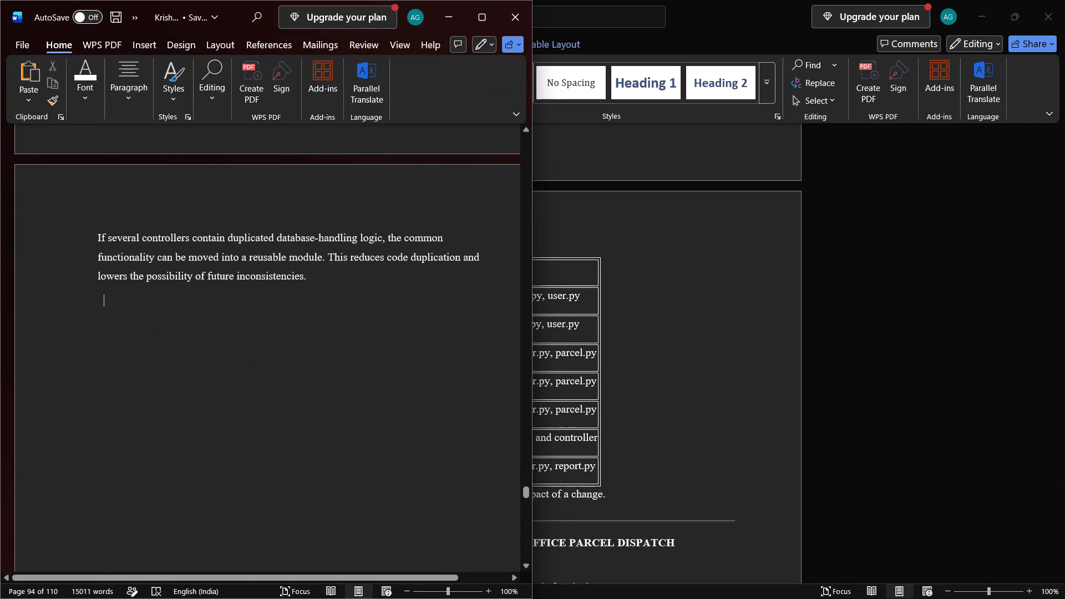
Examine the original report from section 7.1.6 Traceability Difficulties through the chapter summary to the start of Chapter 8.
left_click(632, 446)
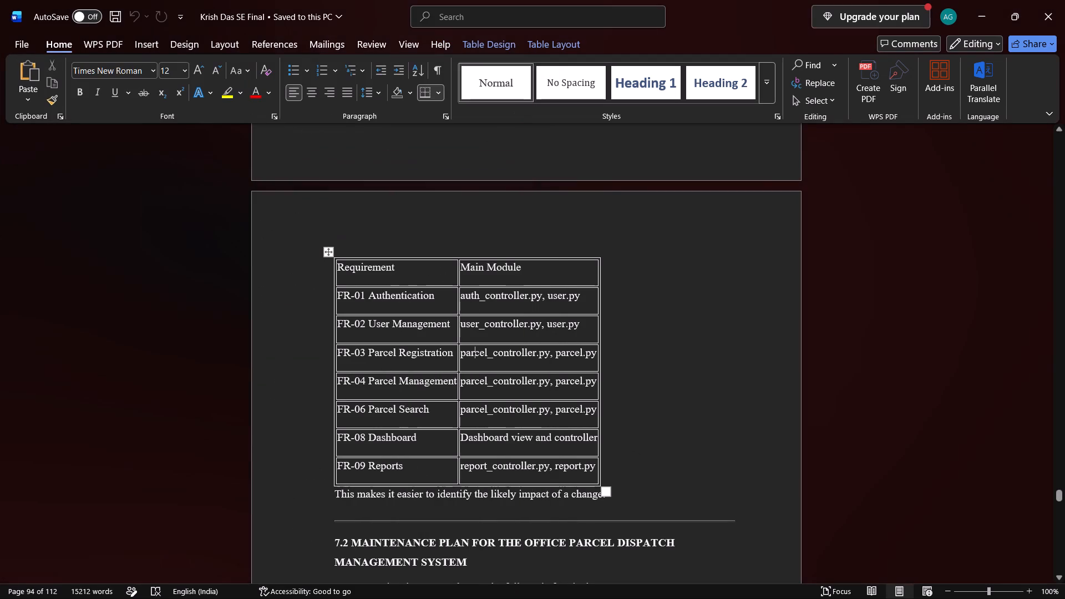
scroll(393, 328, "up", 2)
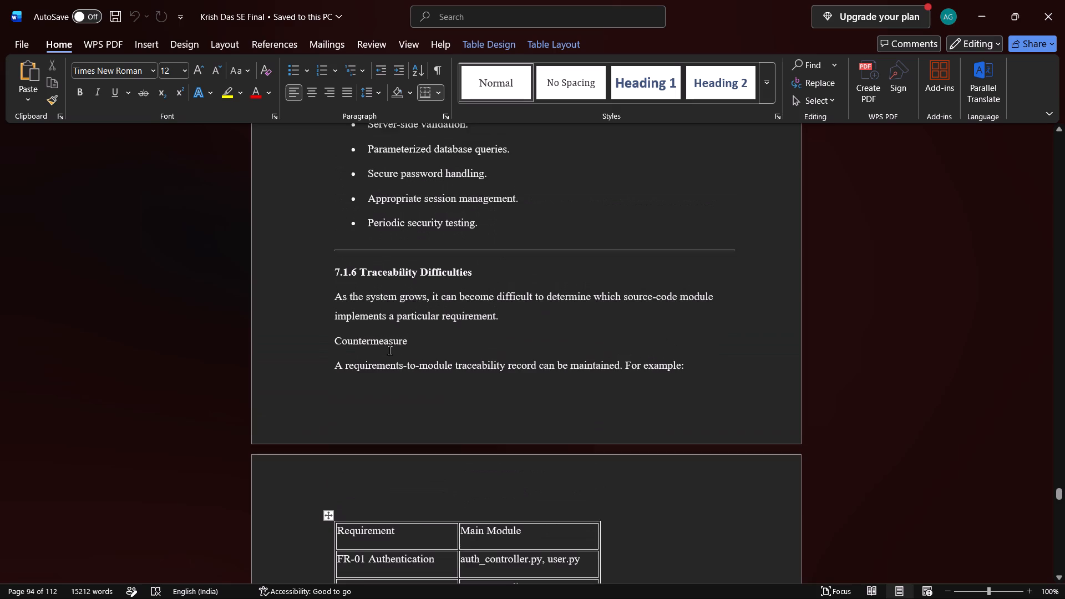
scroll(389, 350, "up", 1)
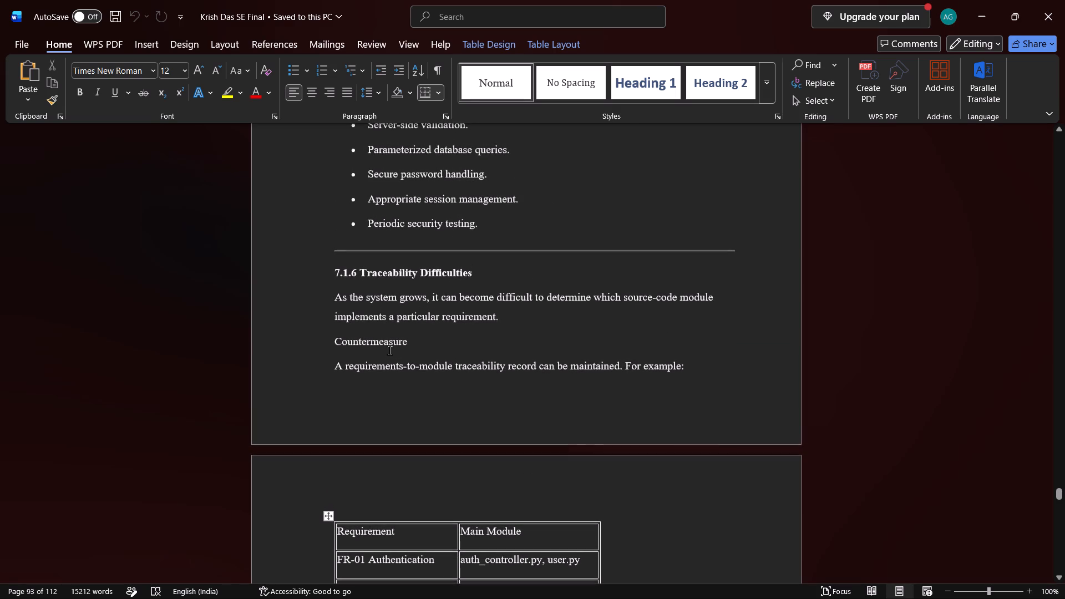
scroll(389, 350, "up", 1)
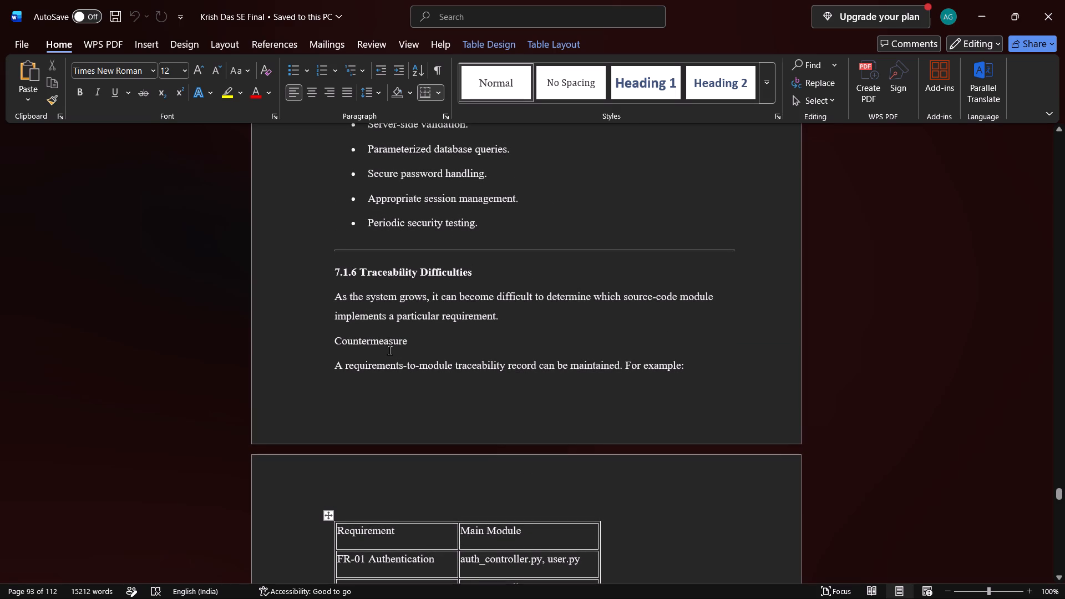
scroll(389, 350, "up", 2)
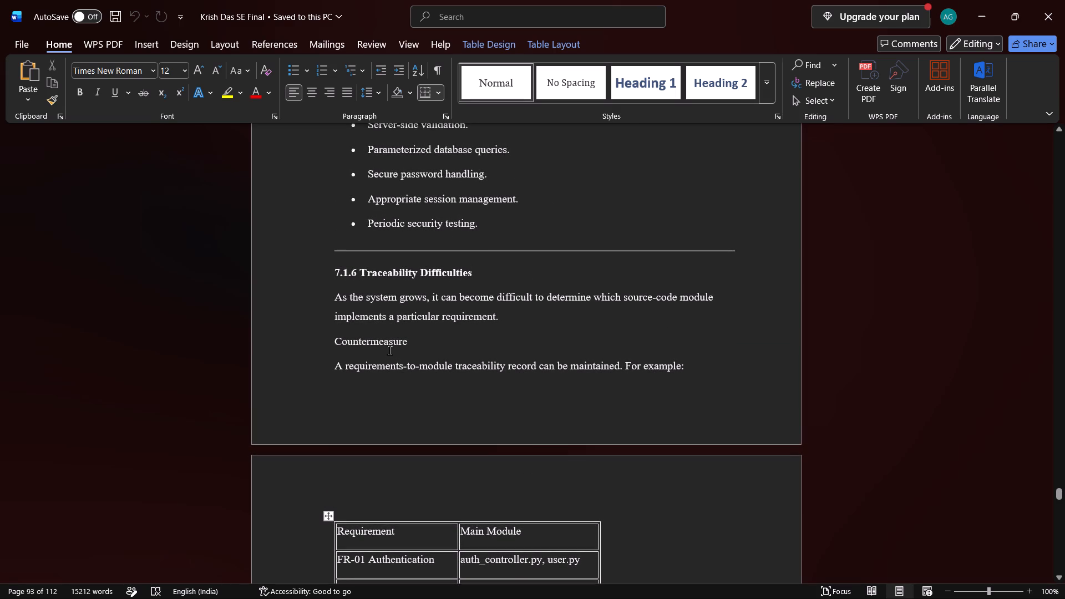
scroll(389, 350, "up", 1)
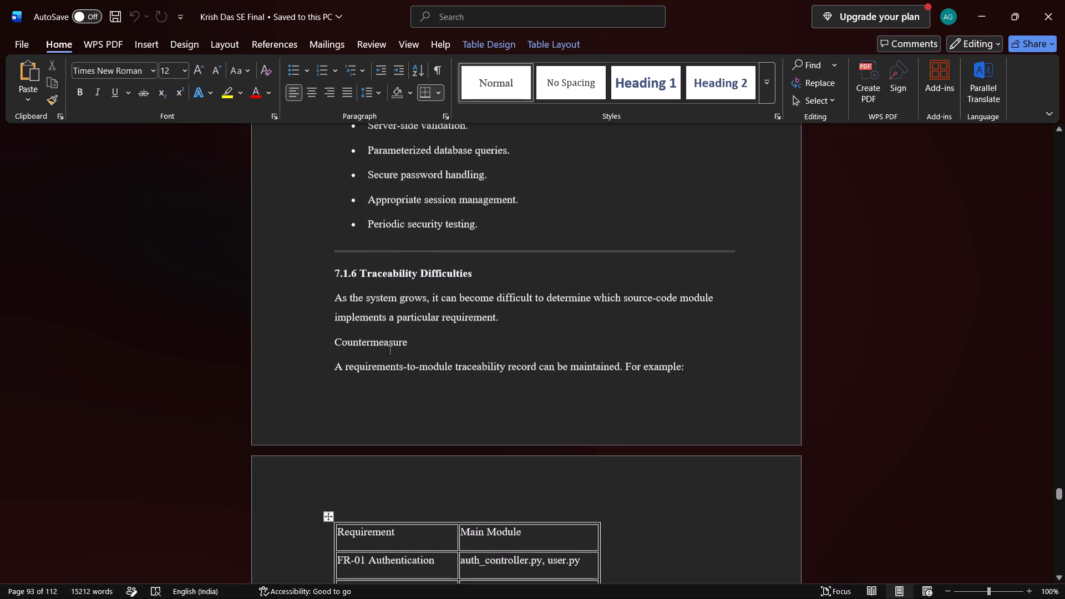
scroll(389, 350, "up", 1)
scroll(389, 350, "down", 2)
scroll(359, 287, "down", 5)
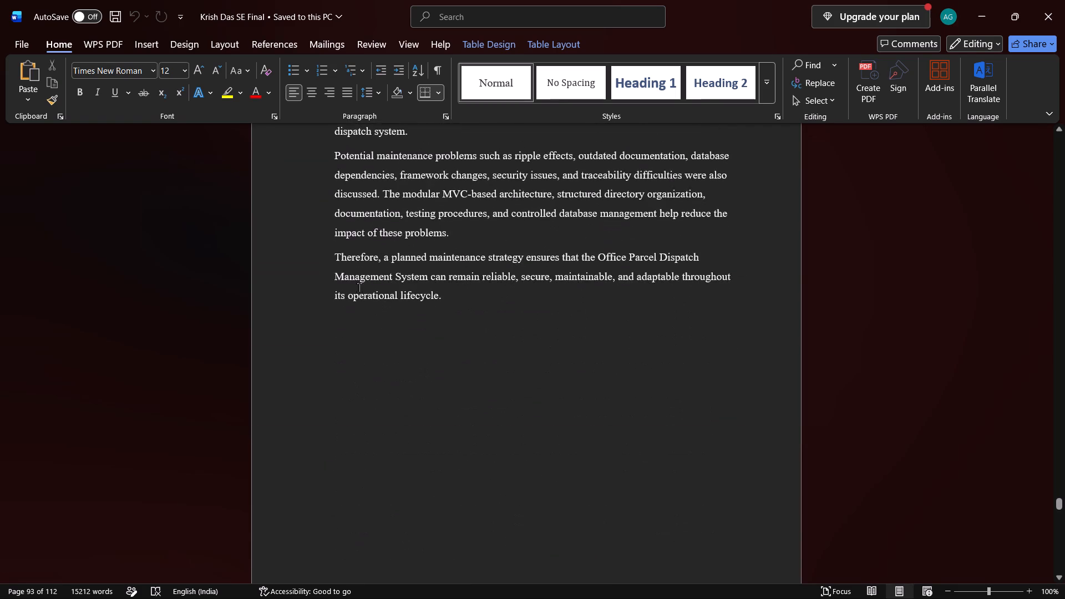
scroll(359, 287, "down", 2)
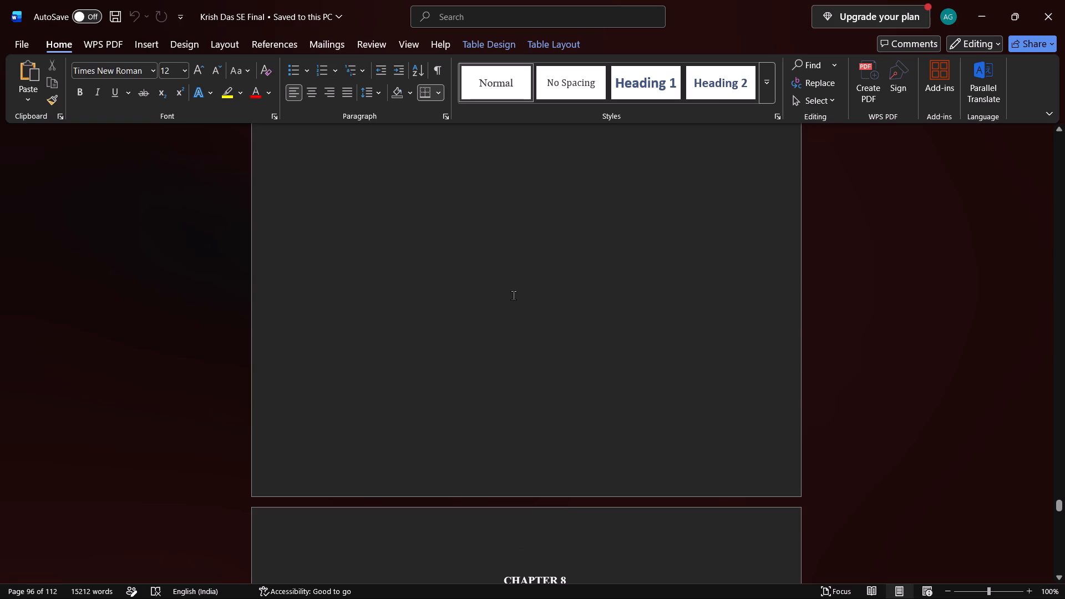
scroll(513, 295, "up", 5)
scroll(513, 295, "down", 2)
scroll(513, 295, "left", 1)
scroll(513, 295, "up", 1)
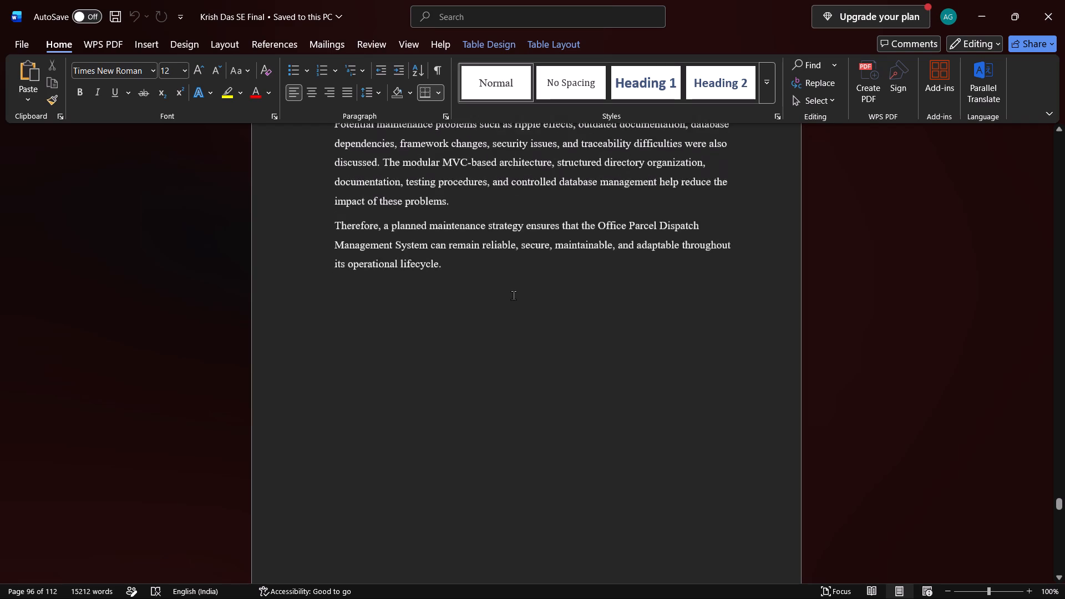
scroll(513, 295, "left", 1)
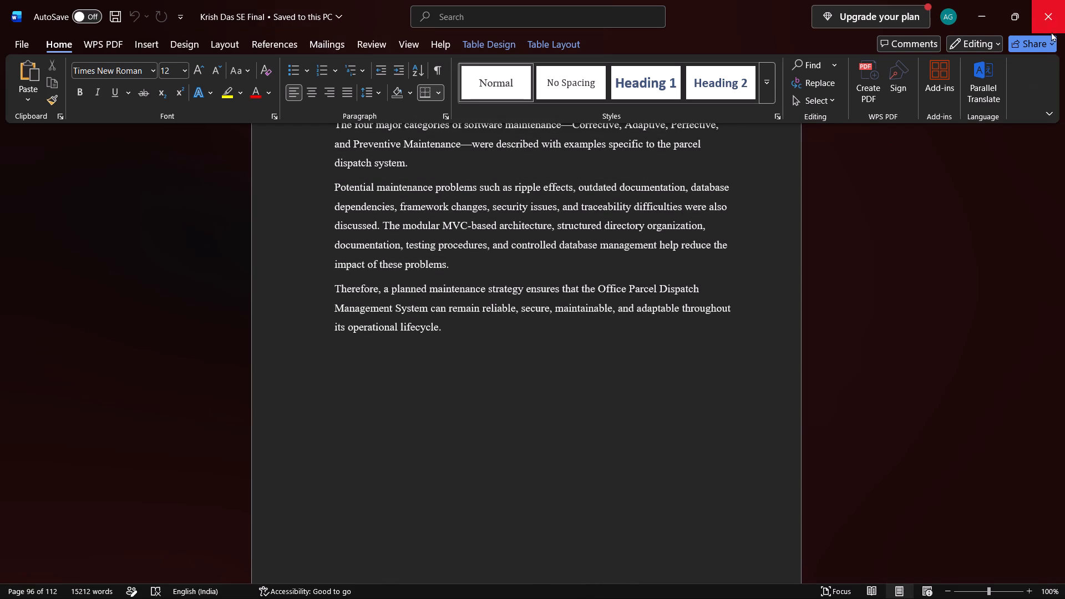
Close the original SE Final report document.
left_click(1049, 17)
In the NOTABLE version, renumber the Corrective Maintenance heading as 7.1.1.
scroll(258, 236, "up", 2)
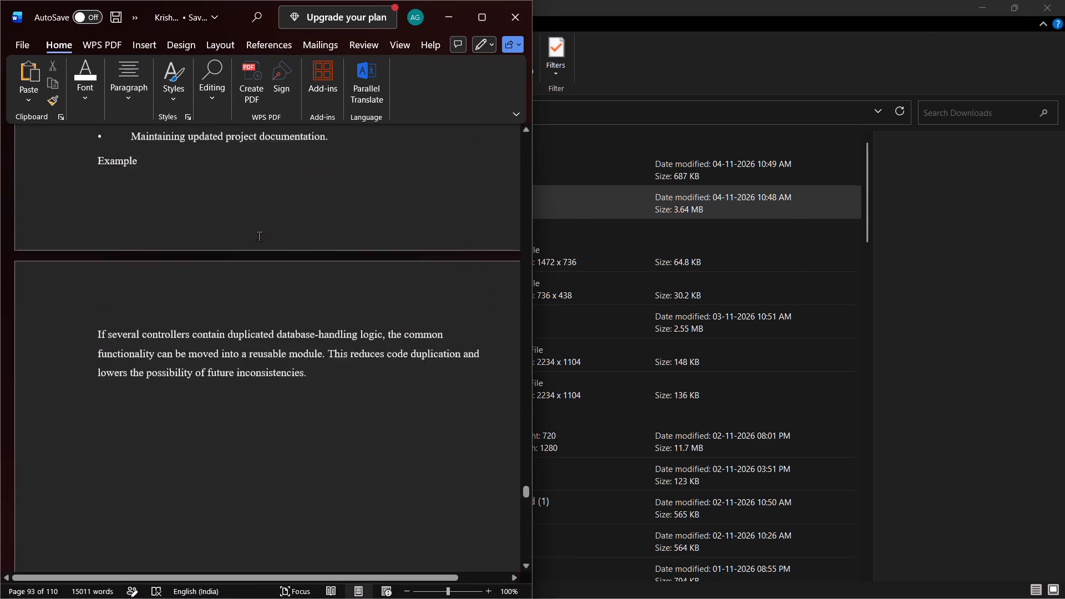
scroll(258, 236, "up", 7)
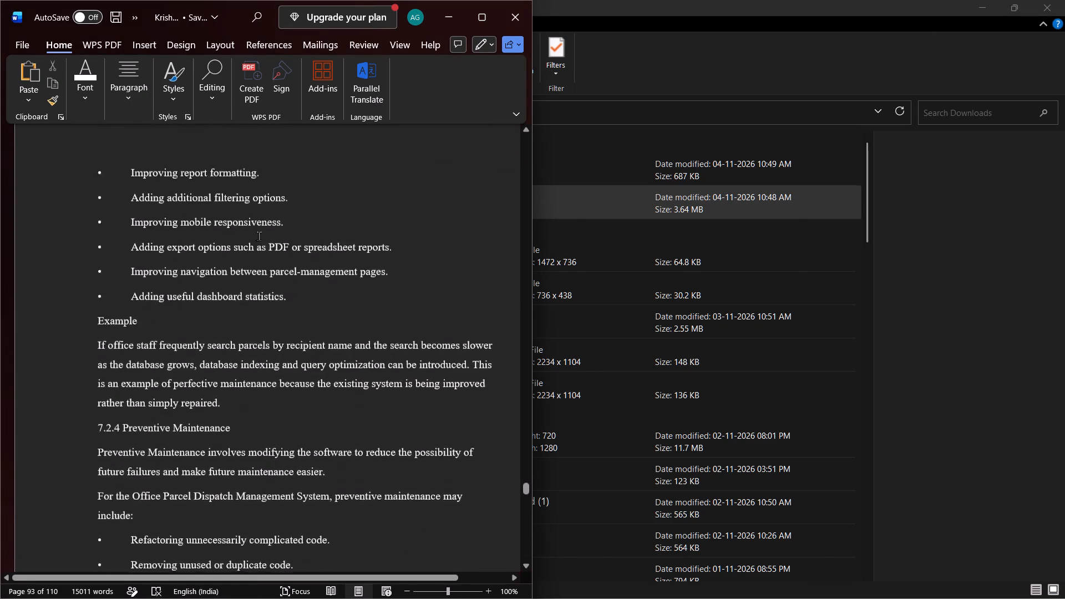
scroll(258, 236, "up", 7)
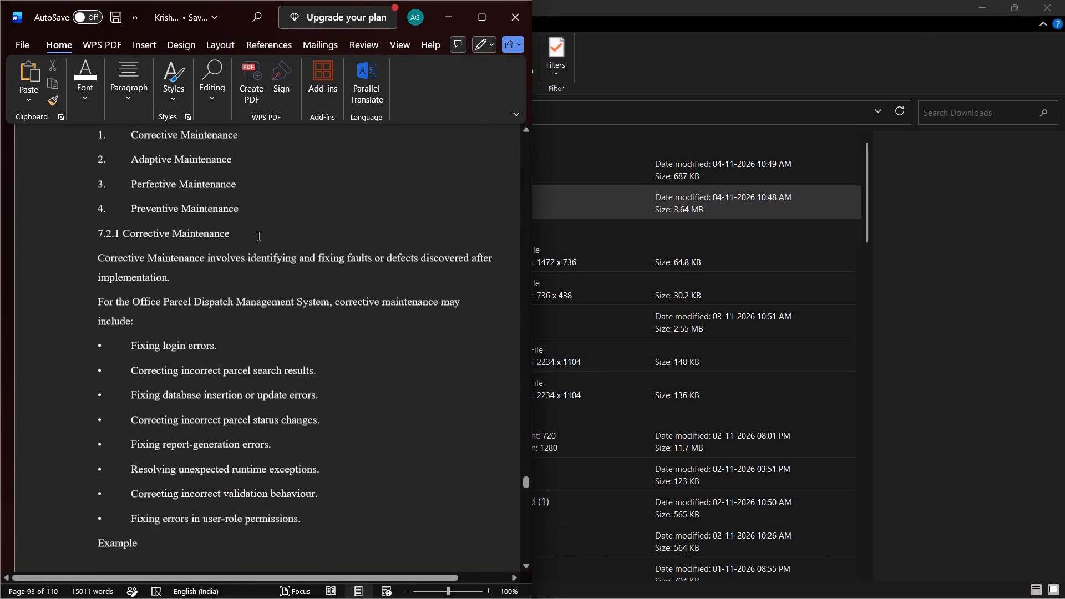
scroll(258, 236, "up", 4)
scroll(258, 236, "down", 2)
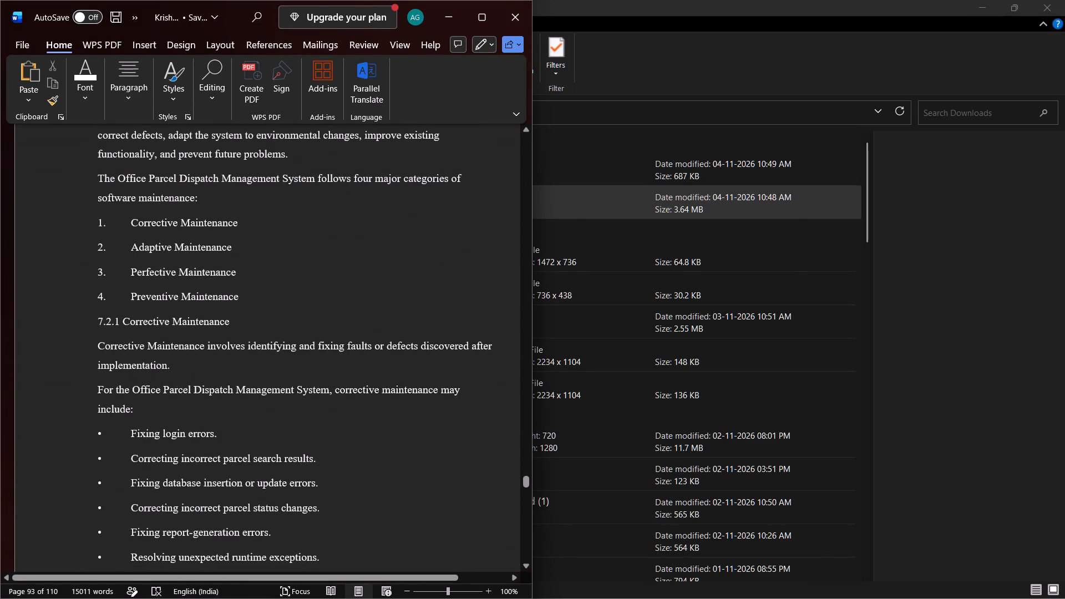
left_click(111, 324)
key("BackSpace")
key("1")
Renumber the Adaptive Maintenance heading as 7.1.2.
key("Down")
key("Down")
key("Down")
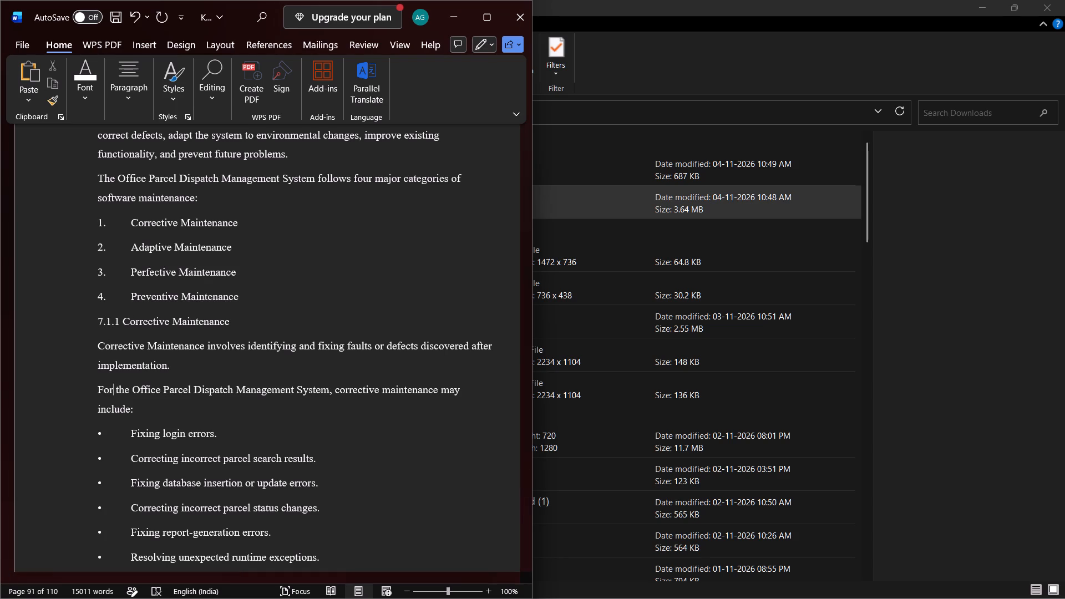
key("Down")
key("Down")
key("Down")
key("Down")
key("Down")
key("Down")
key("Down")
key("Down")
key("Down")
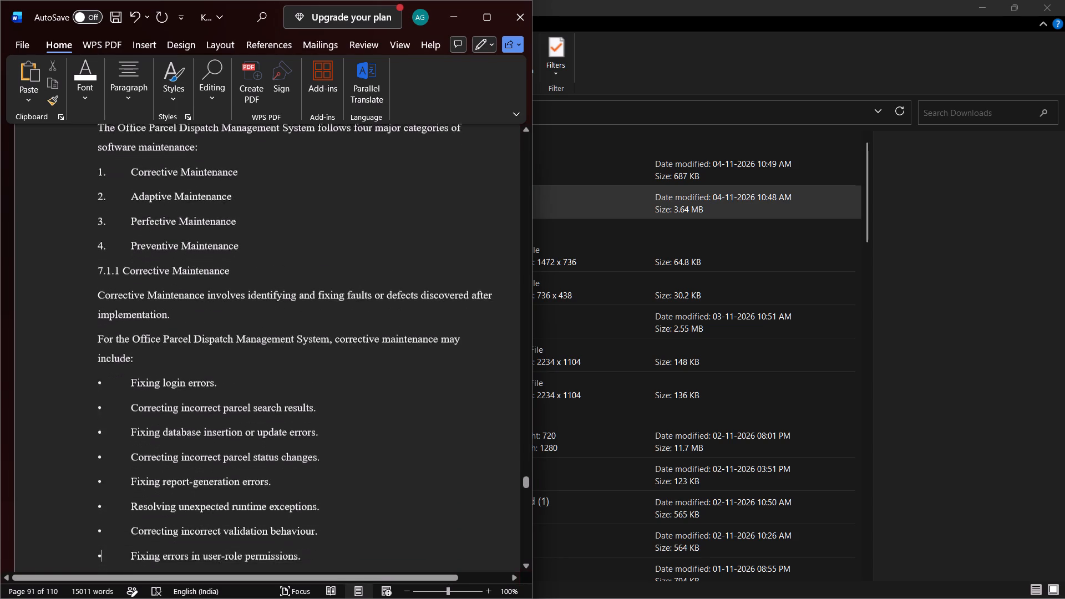
key("Down")
key("Down")
key("Down")
key("Down")
key("Down")
key("Down")
key("Up")
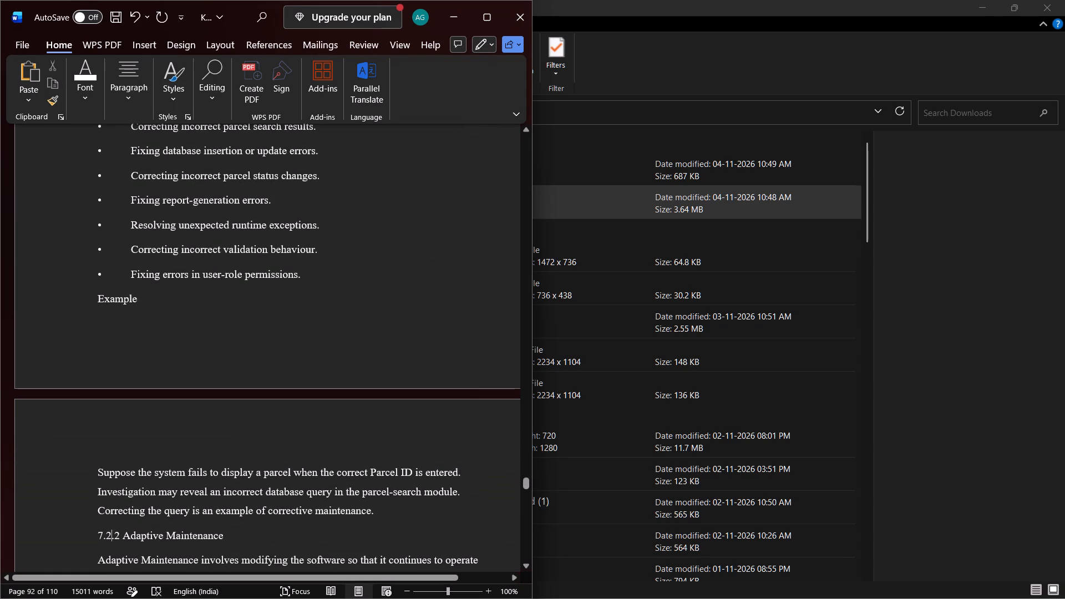
key("BackSpace")
key("1")
Insert an empty line before the corrective maintenance "Example" label so it moves onto the next page with its text.
left_click(94, 294)
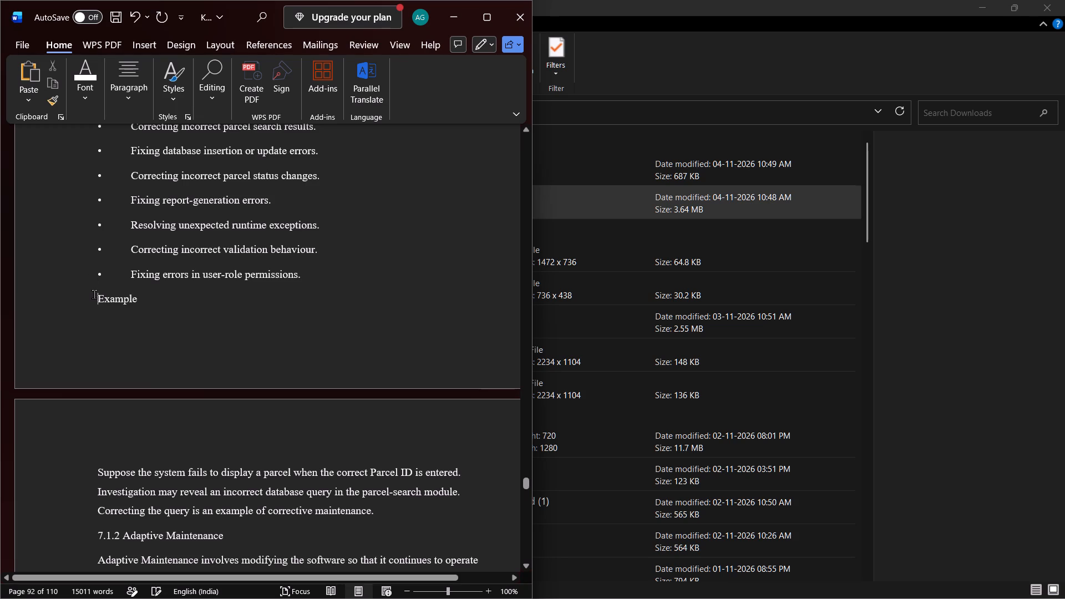
key("Return")
Renumber the Perfective Maintenance heading as 7.1.3.
key("Down")
key("Down")
key("Down")
key("Down")
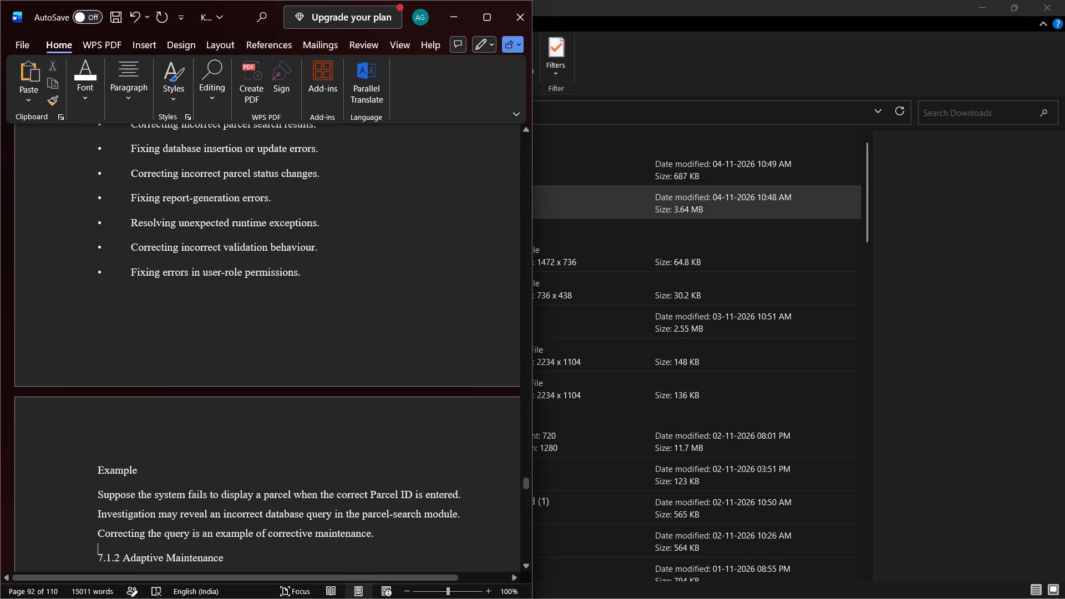
key("Down")
key("Down")
key("Down")
key("Down")
key("Down")
key("Down")
scroll(128, 501, "down", 1)
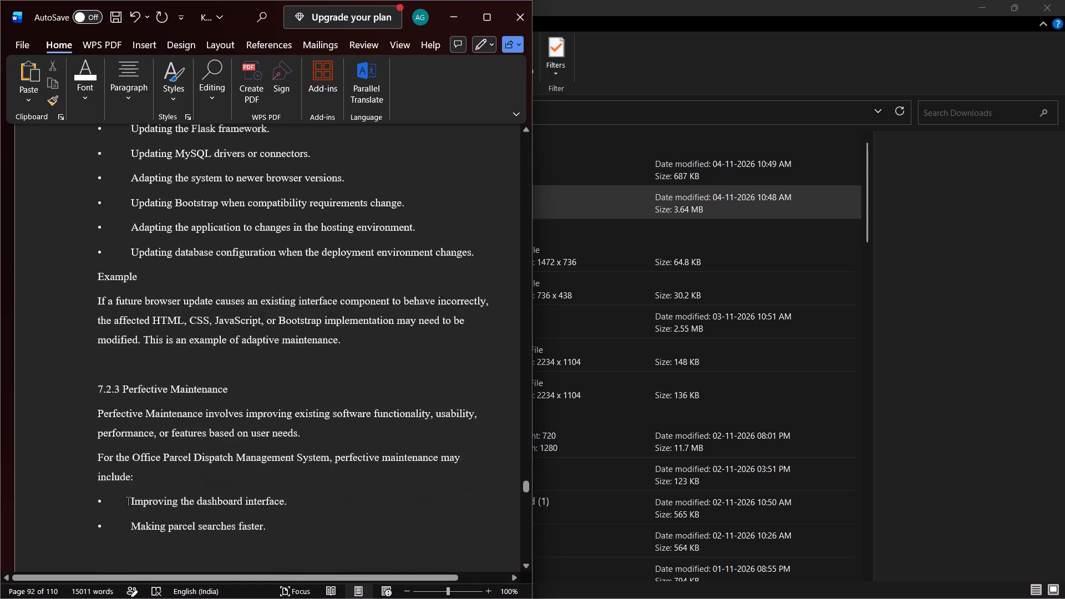
scroll(128, 501, "down", 1)
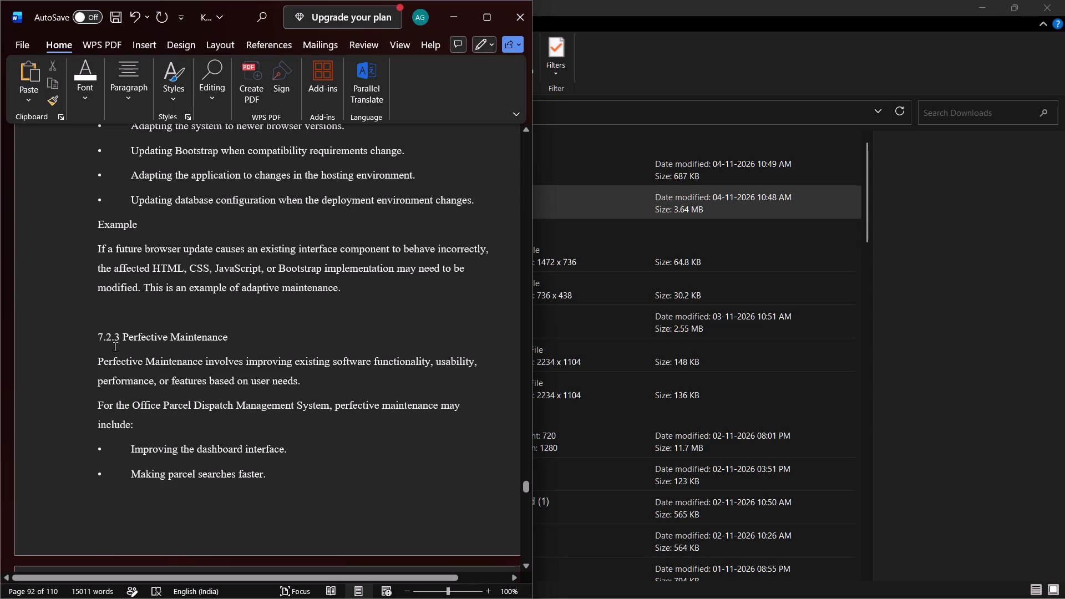
left_click(112, 336)
left_click(108, 336)
key("Right")
key("BackSpace")
key("1")
Look through the rest of the maintenance section, the front matter and the table of contents, down to its Chapter 7 entries.
scroll(177, 480, "down", 6)
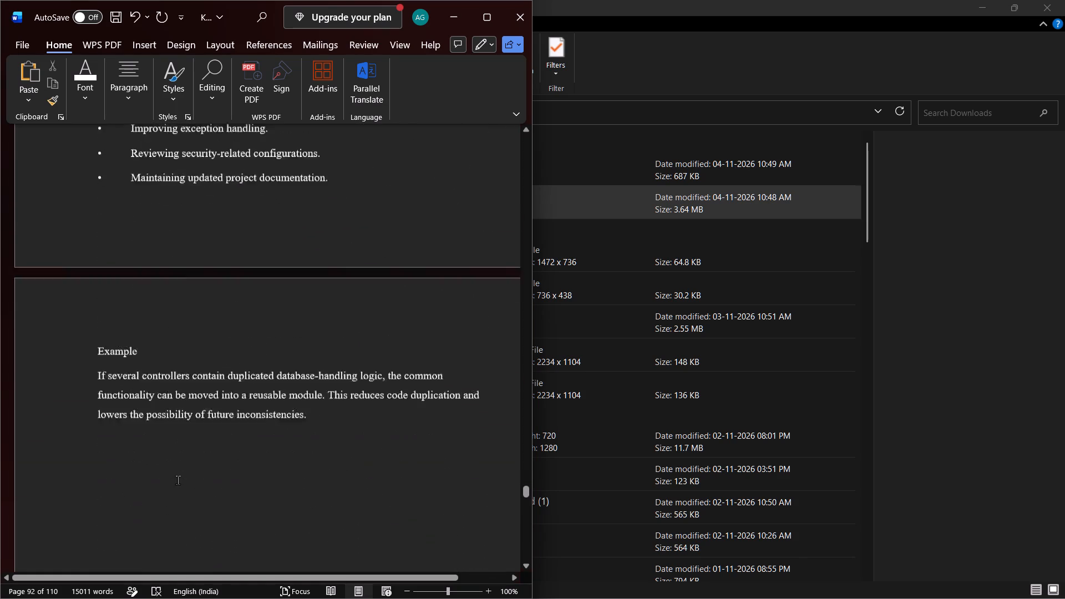
scroll(177, 480, "down", 7)
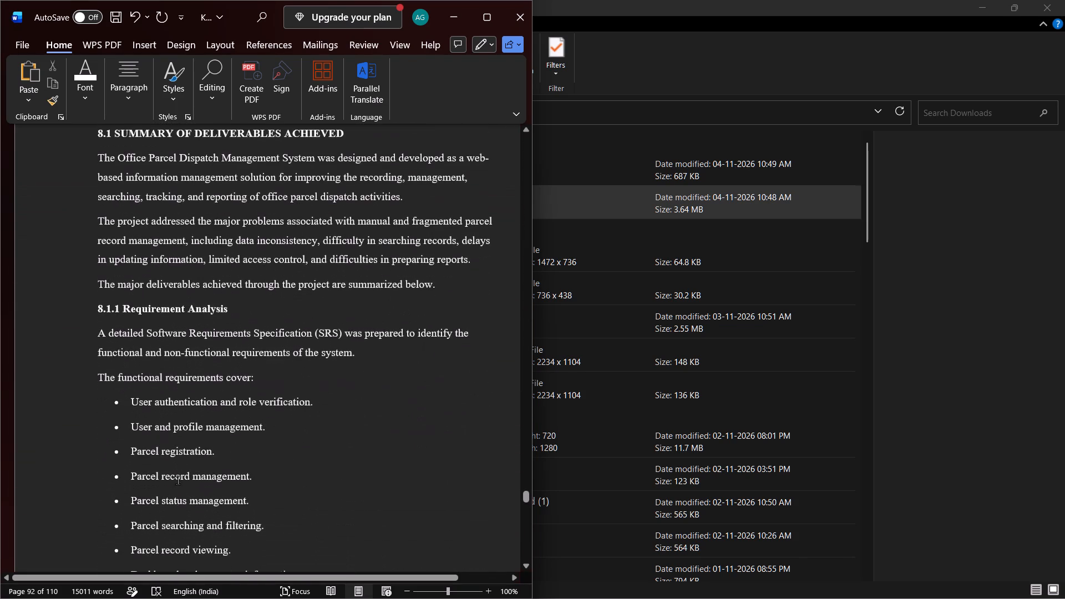
scroll(150, 298, "up", 9)
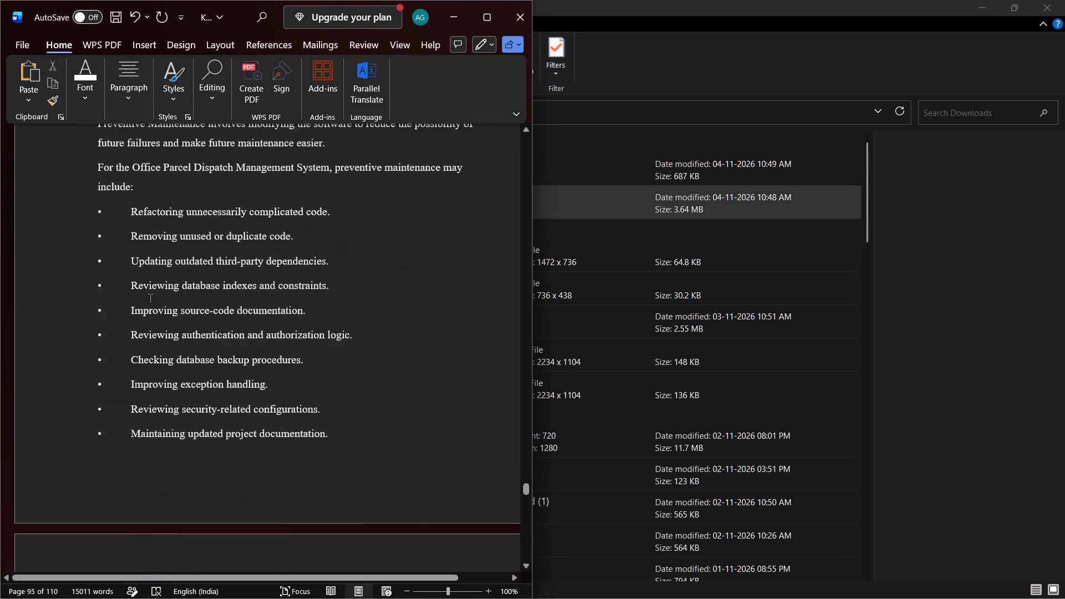
scroll(150, 298, "up", 20)
scroll(150, 298, "up", 20)
scroll(150, 298, "up", 8)
scroll(150, 298, "down", 20)
scroll(150, 298, "down", 17)
scroll(150, 298, "up", 4)
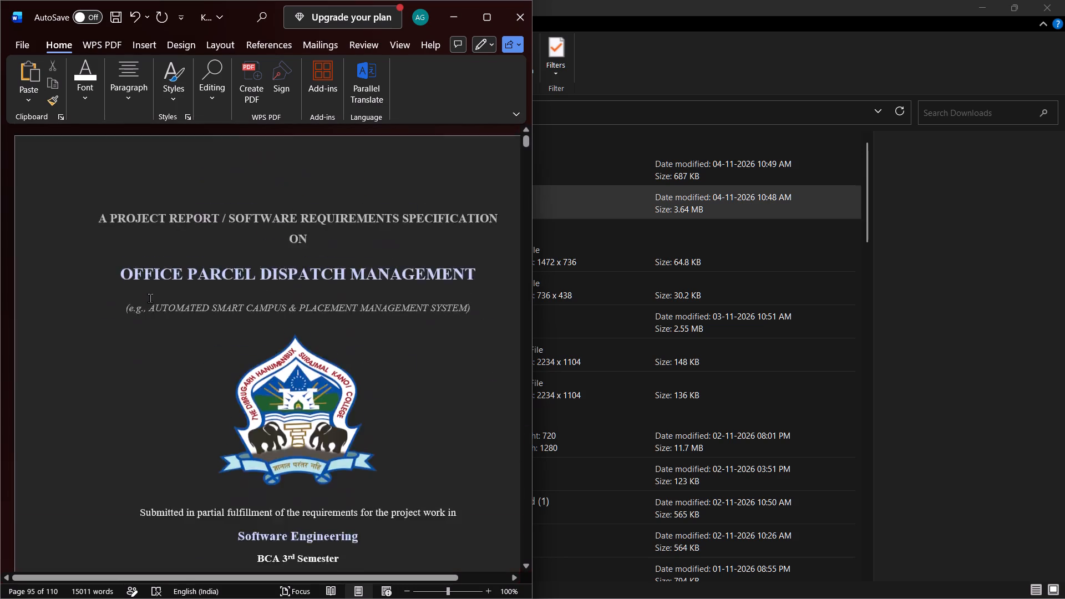
scroll(150, 298, "up", 15)
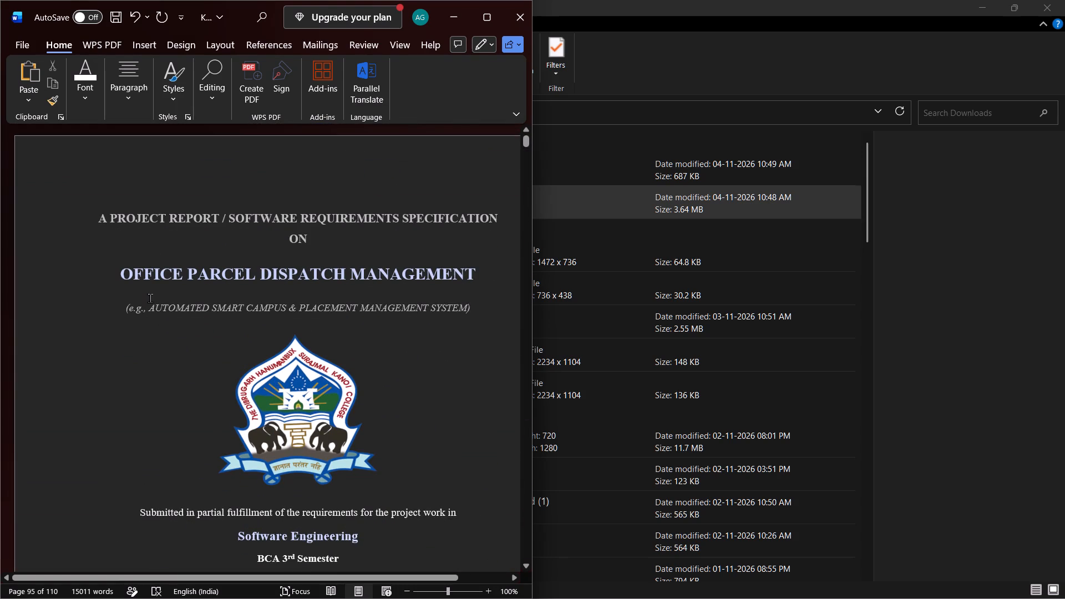
scroll(150, 298, "up", 14)
scroll(150, 298, "up", 14)
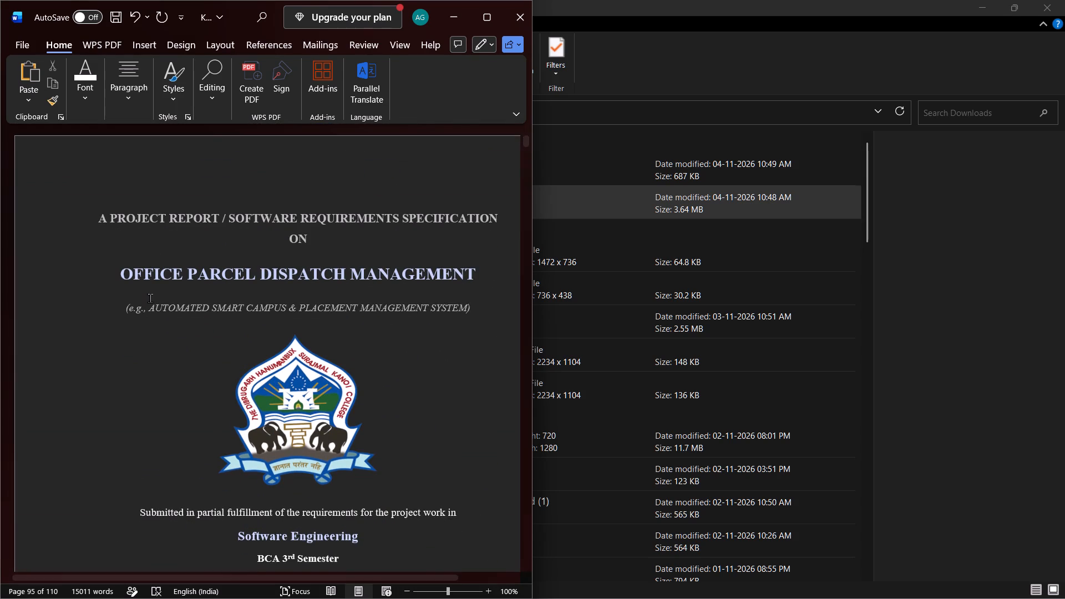
scroll(150, 298, "up", 1)
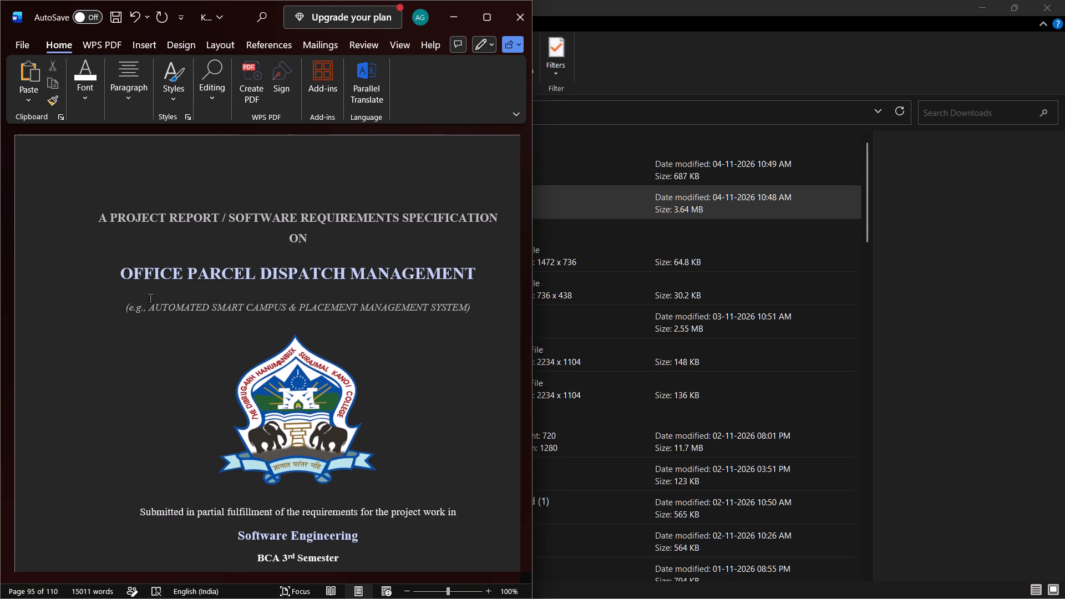
scroll(150, 298, "up", 6)
scroll(150, 298, "down", 3)
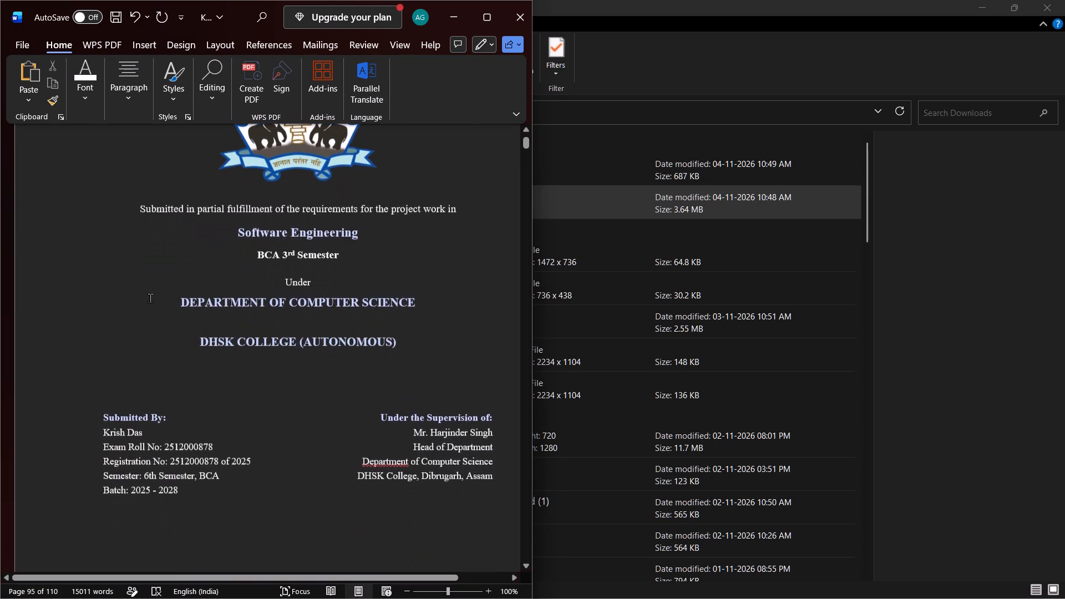
scroll(150, 298, "down", 5)
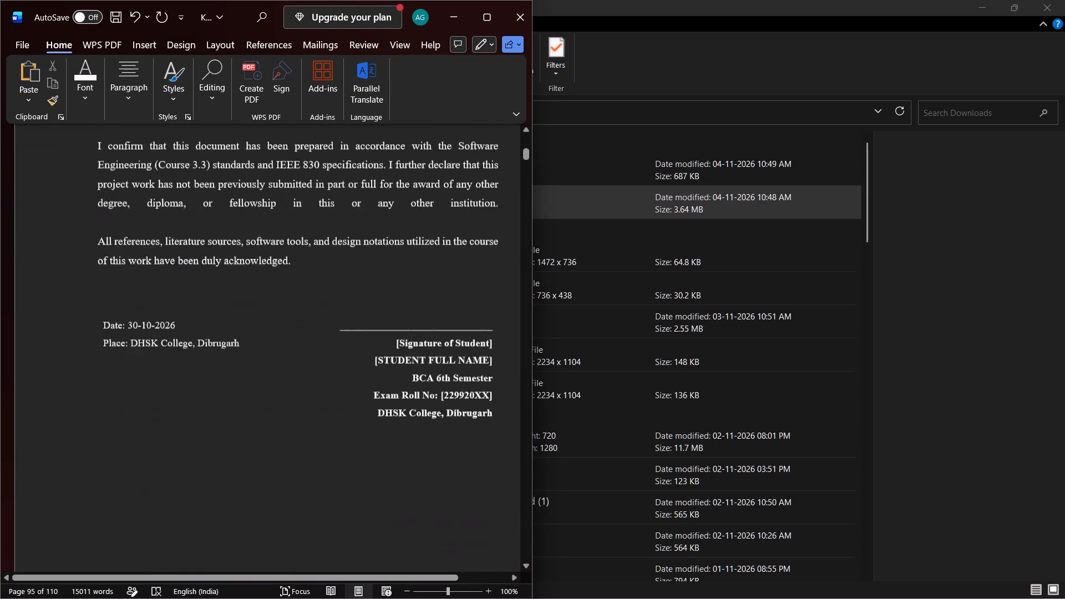
scroll(150, 298, "down", 5)
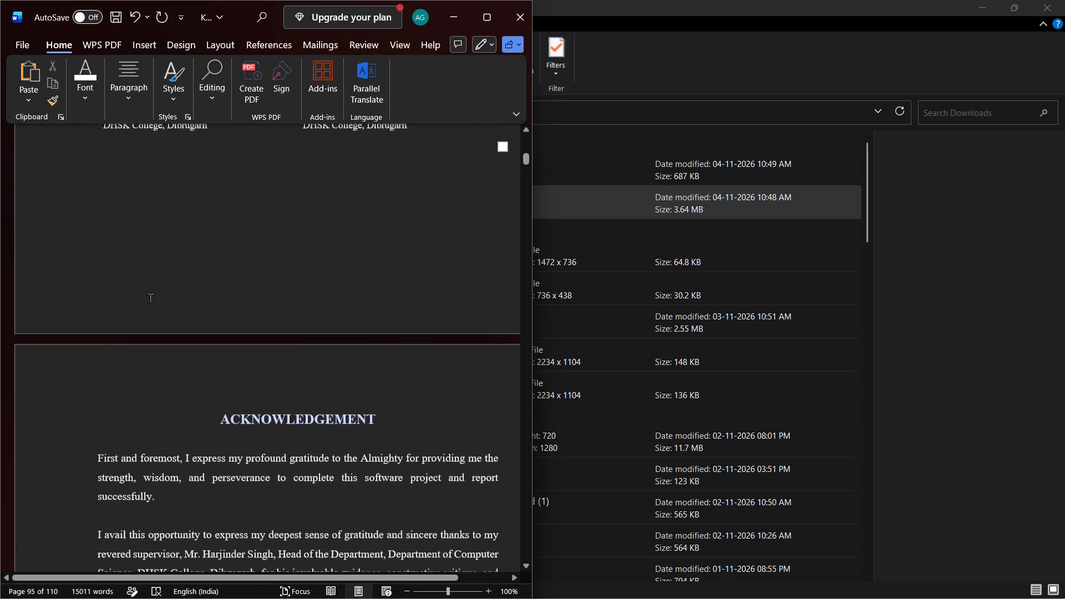
scroll(150, 298, "down", 5)
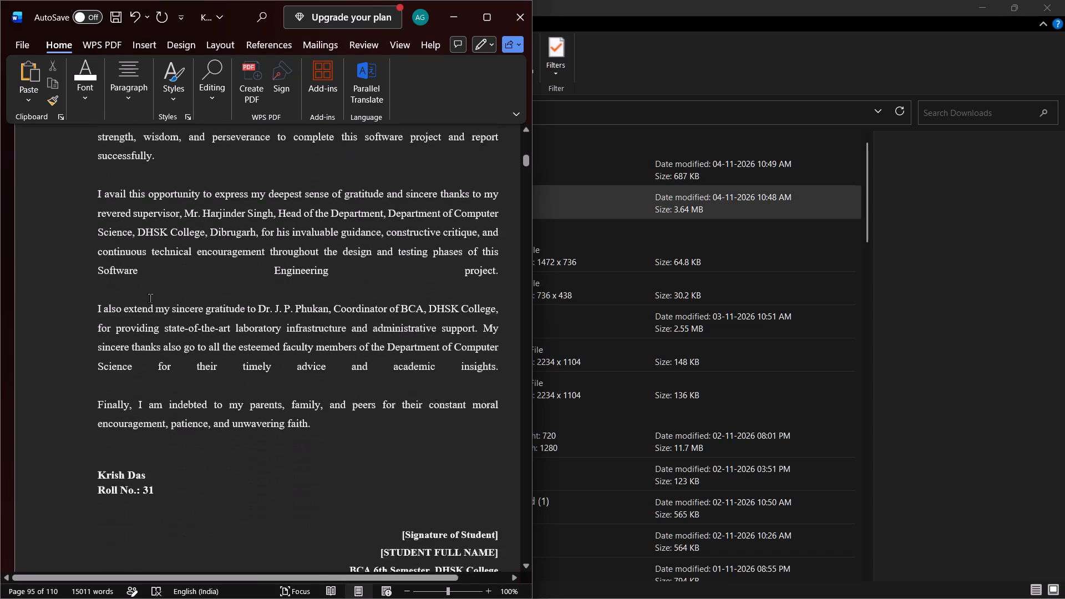
scroll(150, 298, "down", 5)
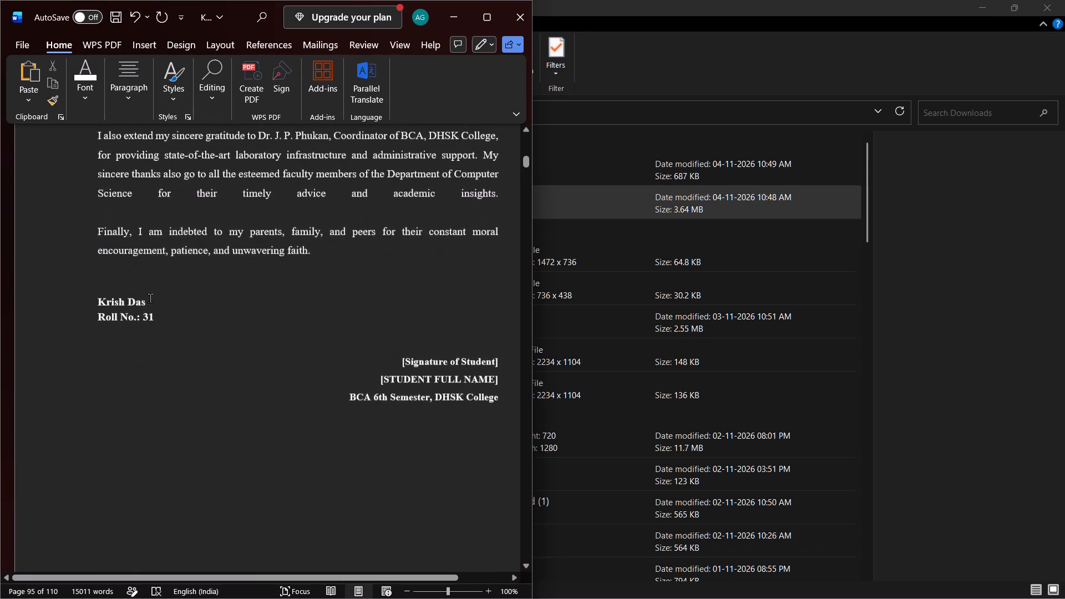
scroll(150, 298, "down", 5)
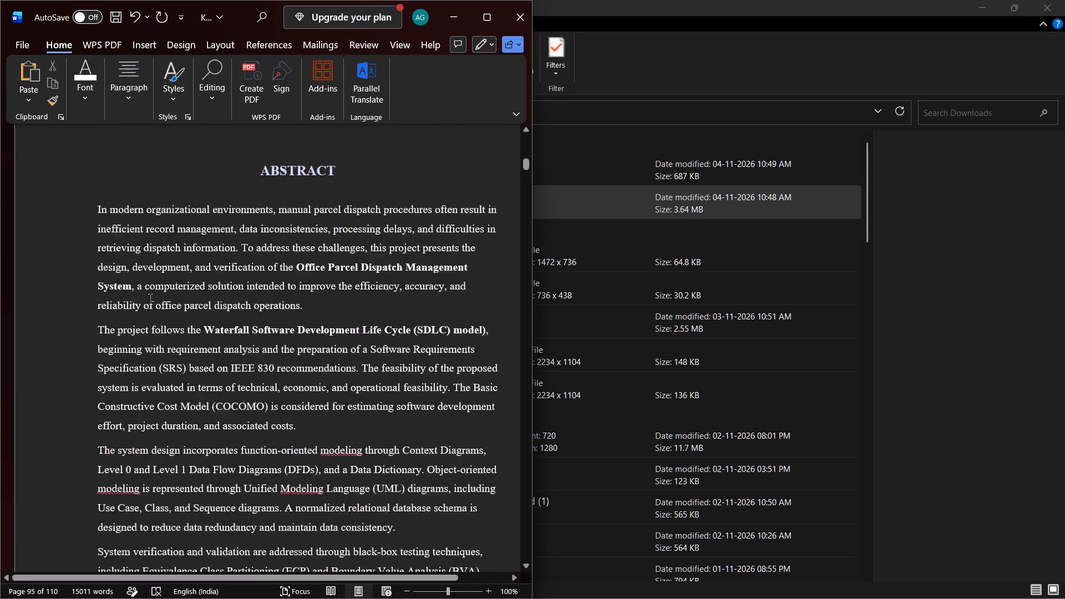
scroll(150, 298, "down", 5)
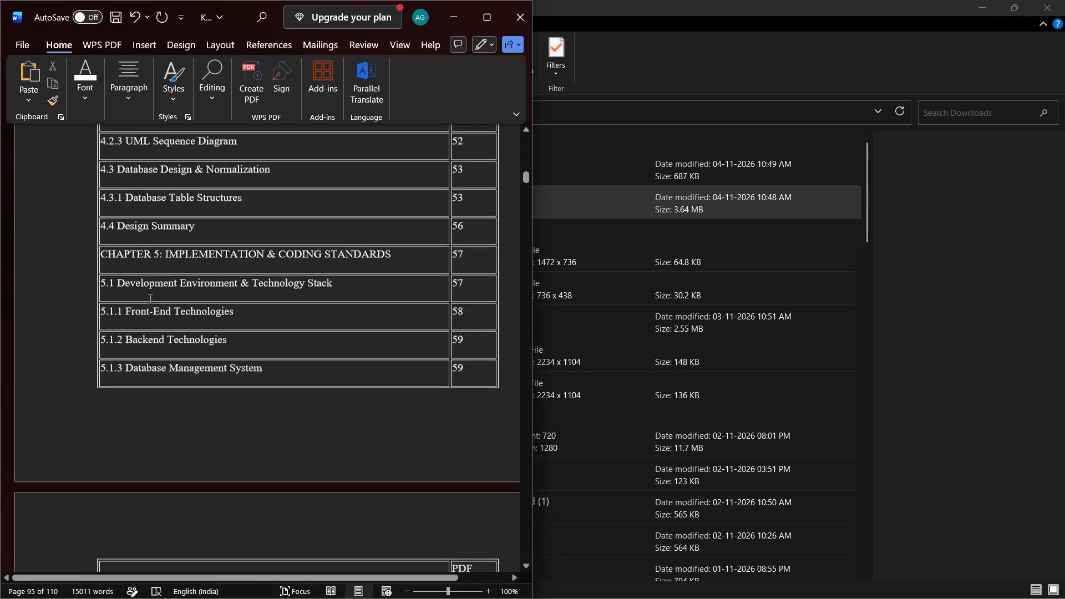
scroll(150, 298, "down", 5)
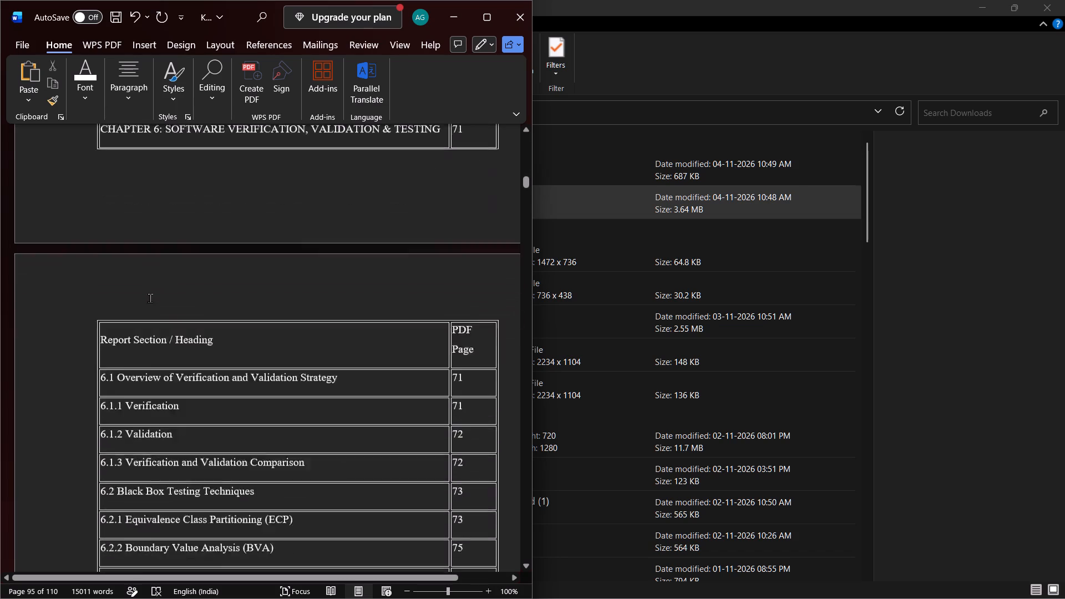
scroll(150, 298, "down", 5)
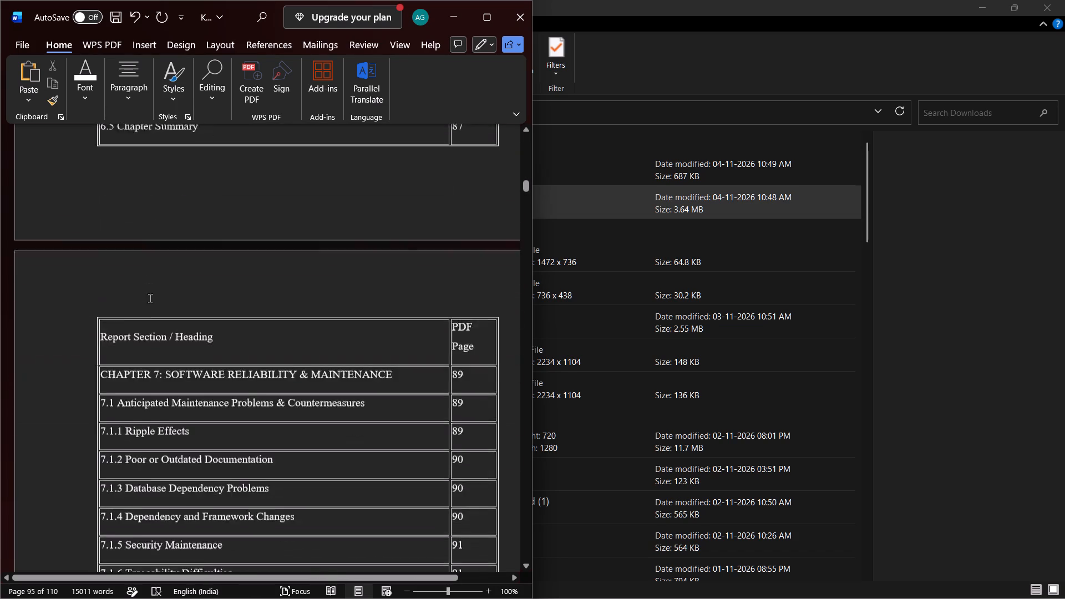
scroll(150, 298, "down", 3)
scroll(208, 329, "up", 1)
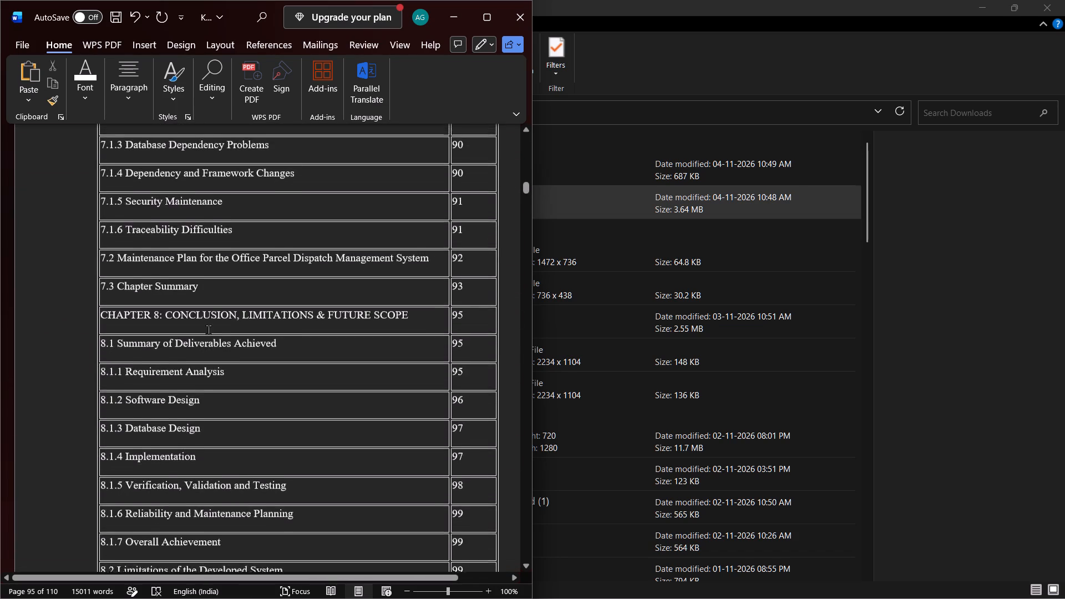
scroll(208, 329, "up", 1)
Delete the entire contents-table rows from 7.1 Anticipated Maintenance Problems & Countermeasures through 7.3 Chapter Summary.
left_click_drag(208, 329, 125, 256)
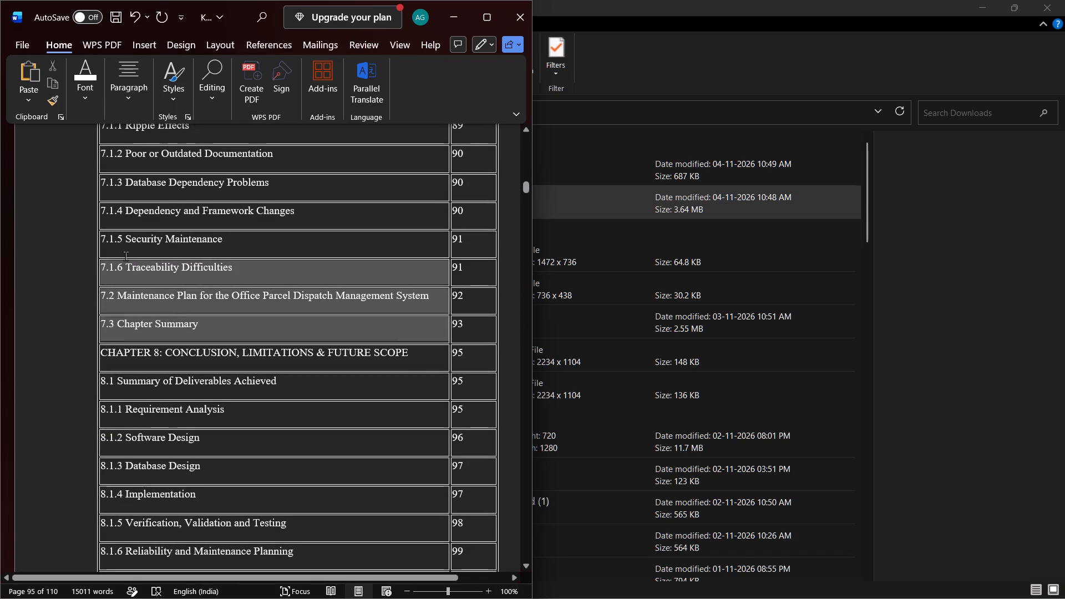
left_click_drag(125, 256, 87, 253)
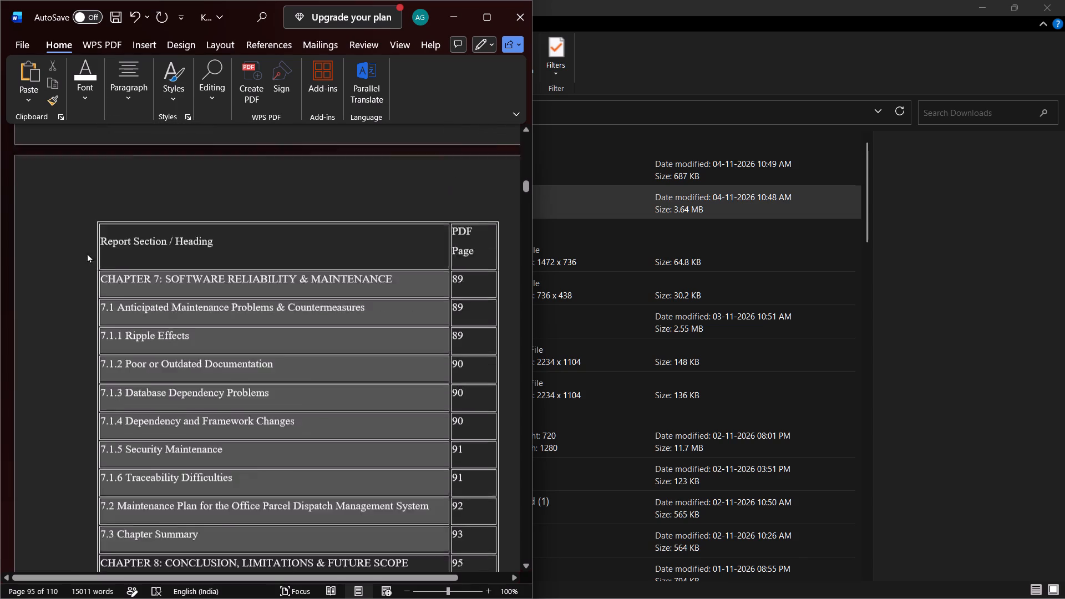
left_click_drag(87, 253, 94, 374)
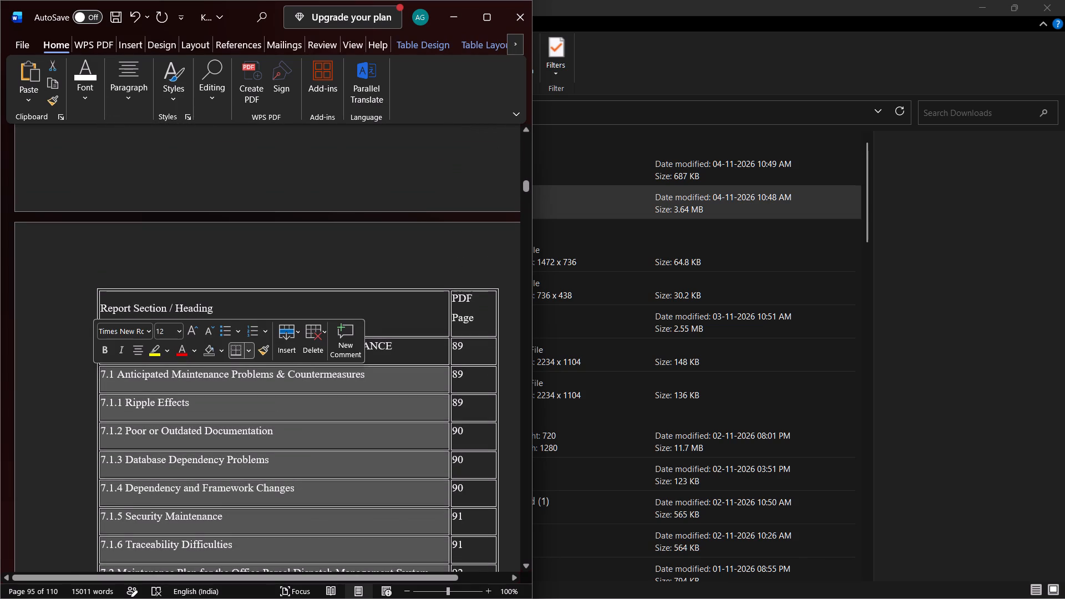
key("BackSpace")
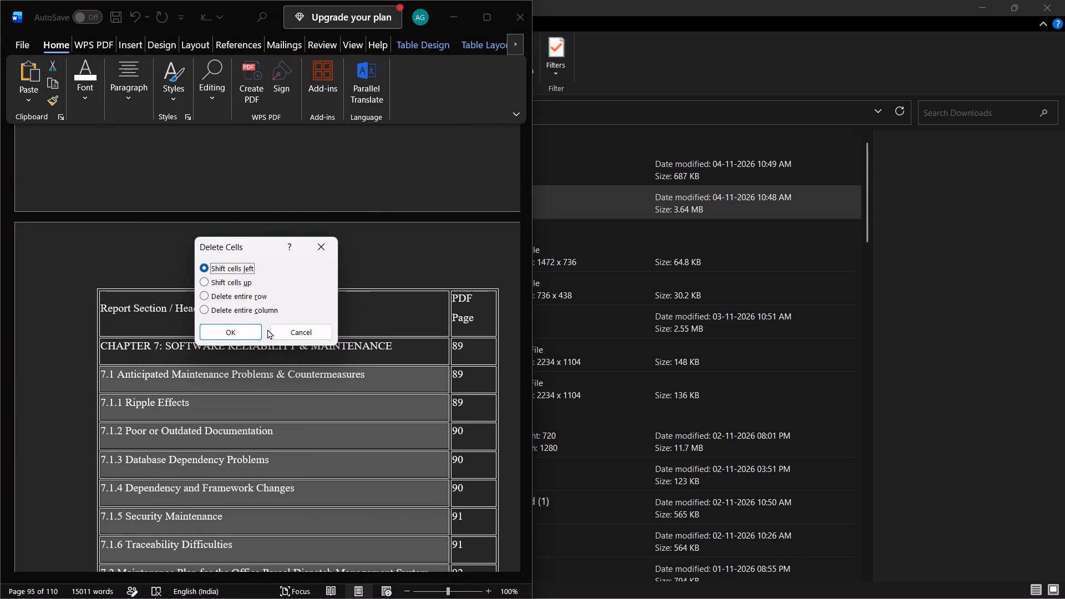
left_click(206, 307)
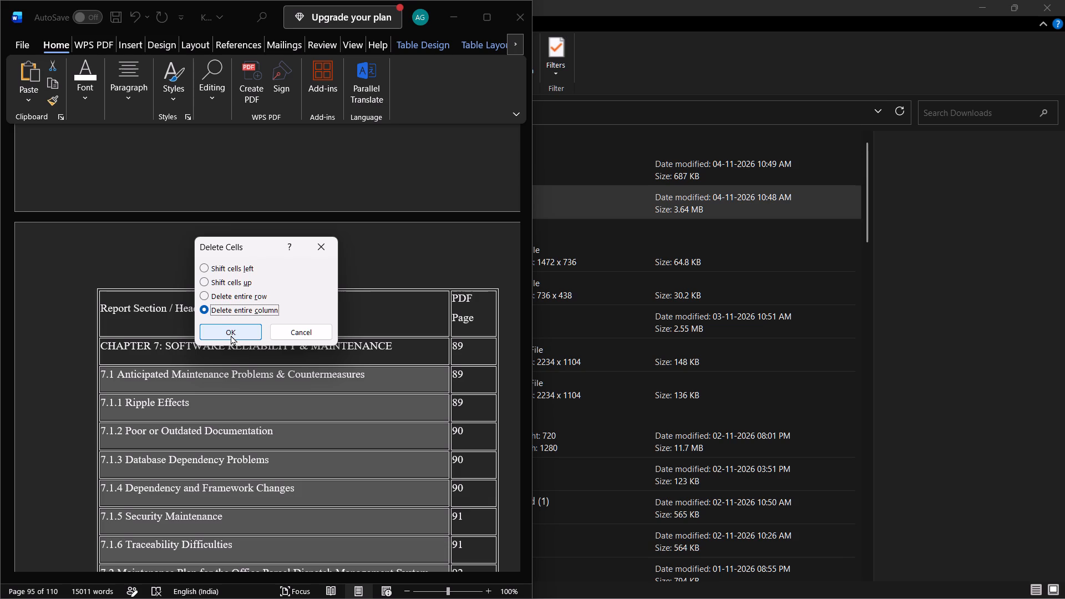
left_click(206, 295)
key("Return")
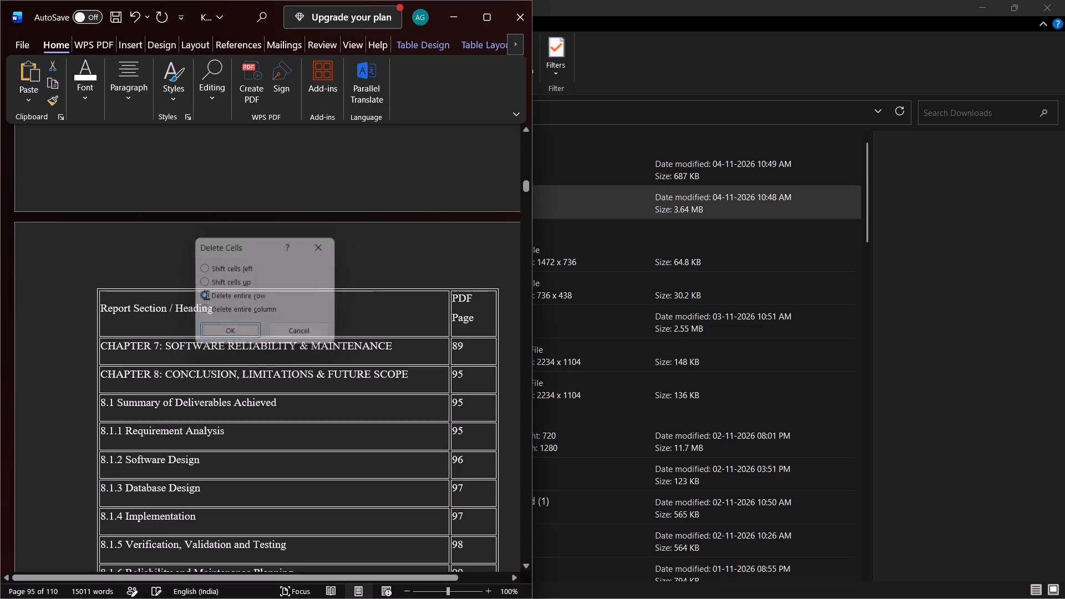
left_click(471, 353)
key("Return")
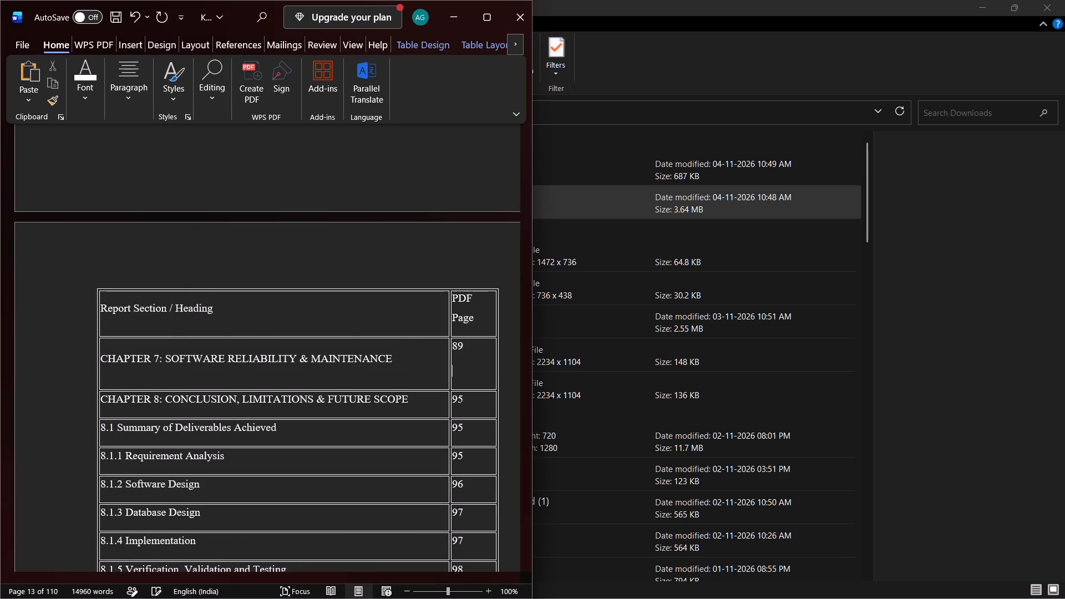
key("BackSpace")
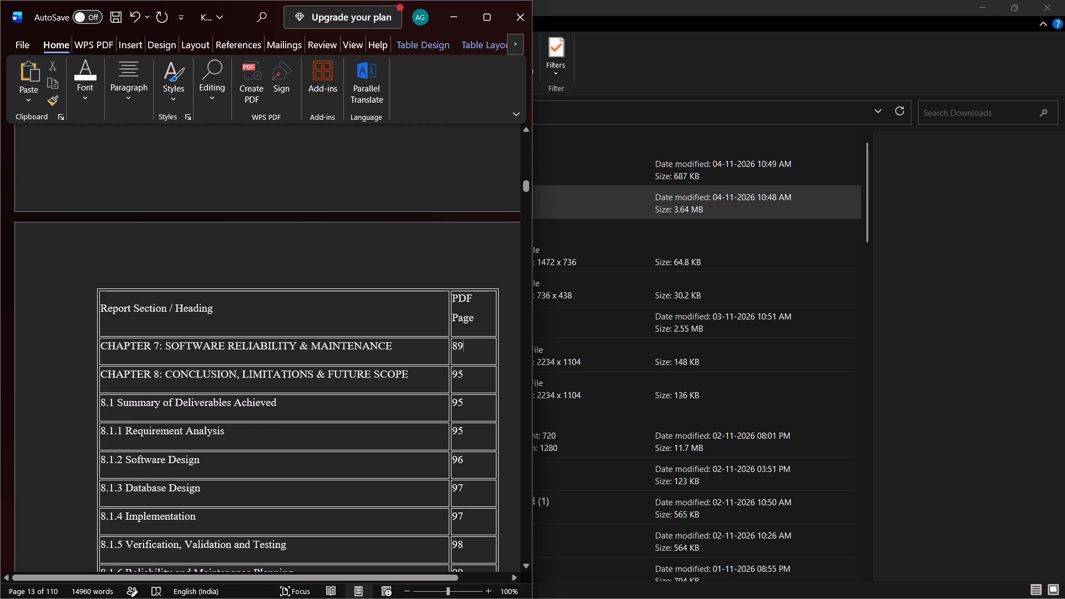
Insert an empty row below the "CHAPTER 7: SOFTWARE RELIABILITY & MAINTENANCE" row in the contents table.
right_click(498, 364)
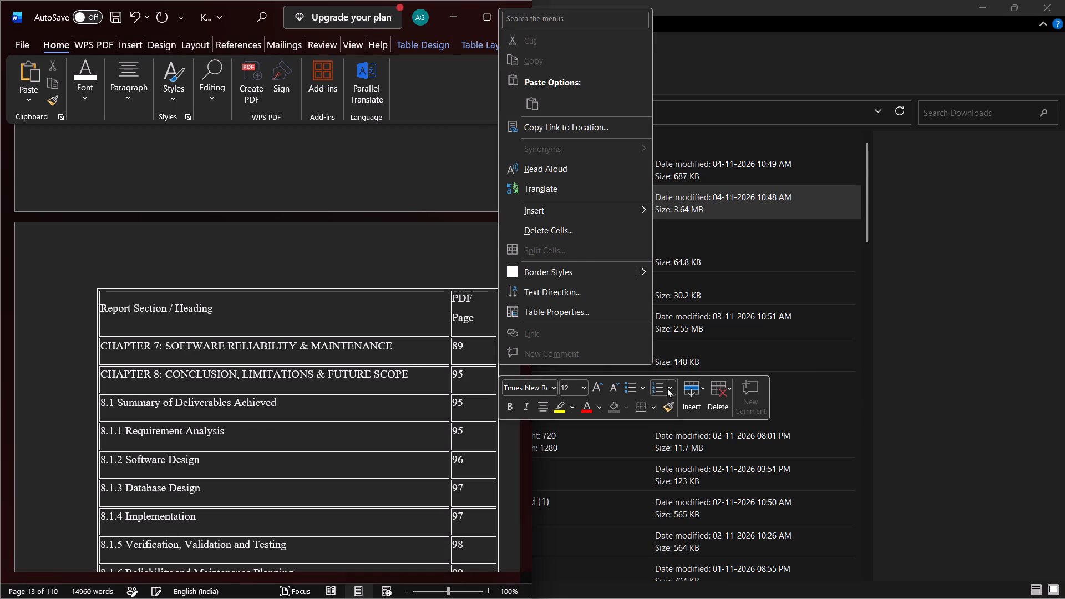
left_click(689, 394)
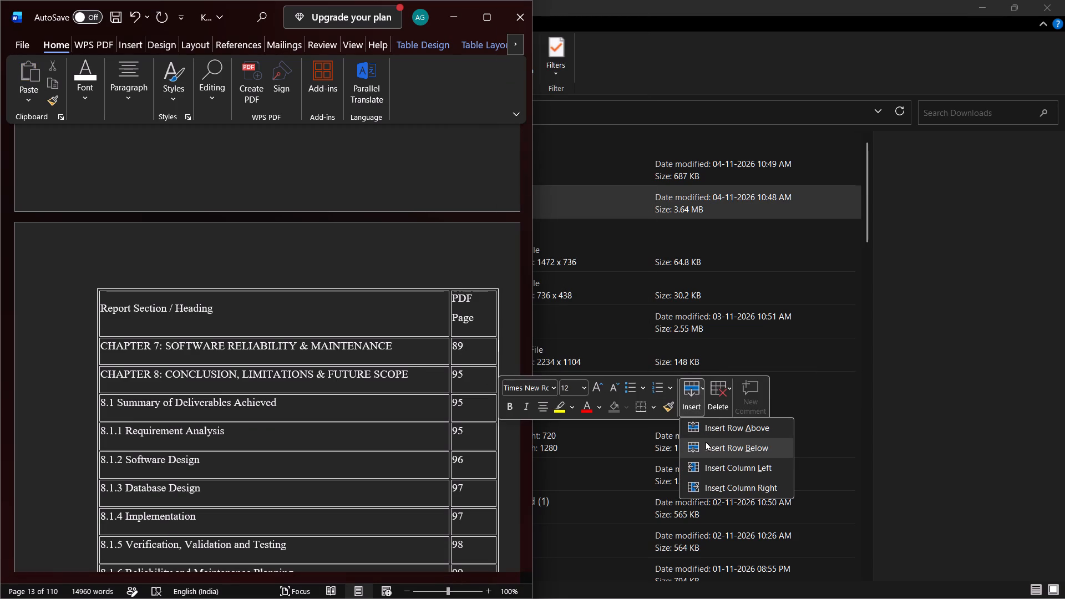
left_click(706, 441)
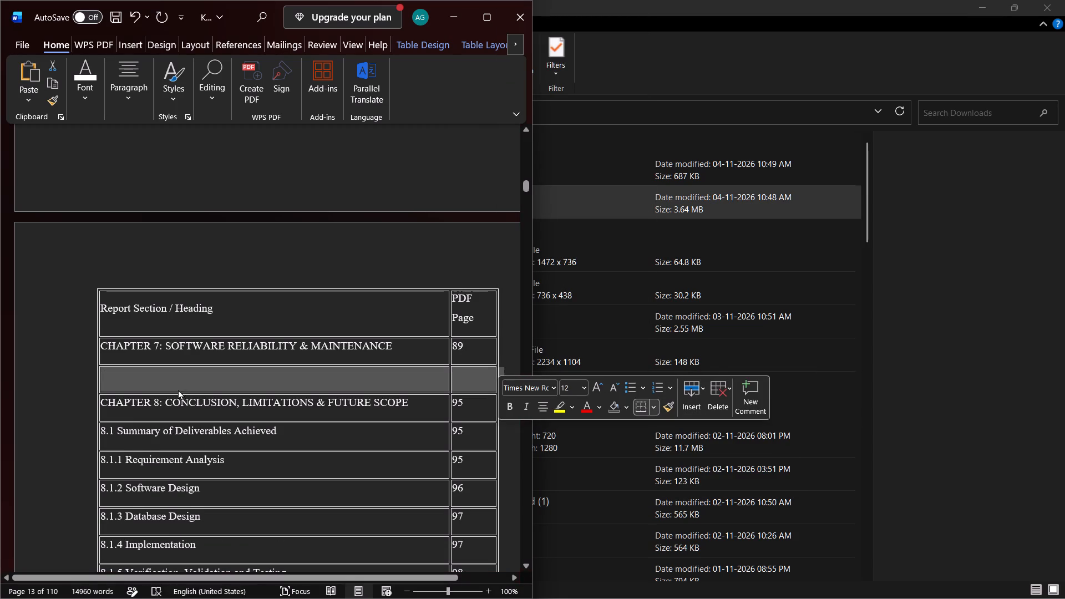
Enter "7.1 Software Maintenance Categories" as the heading in the empty contents-table row below the Chapter 7 entry.
left_click(179, 380)
type("7.1")
key("space")
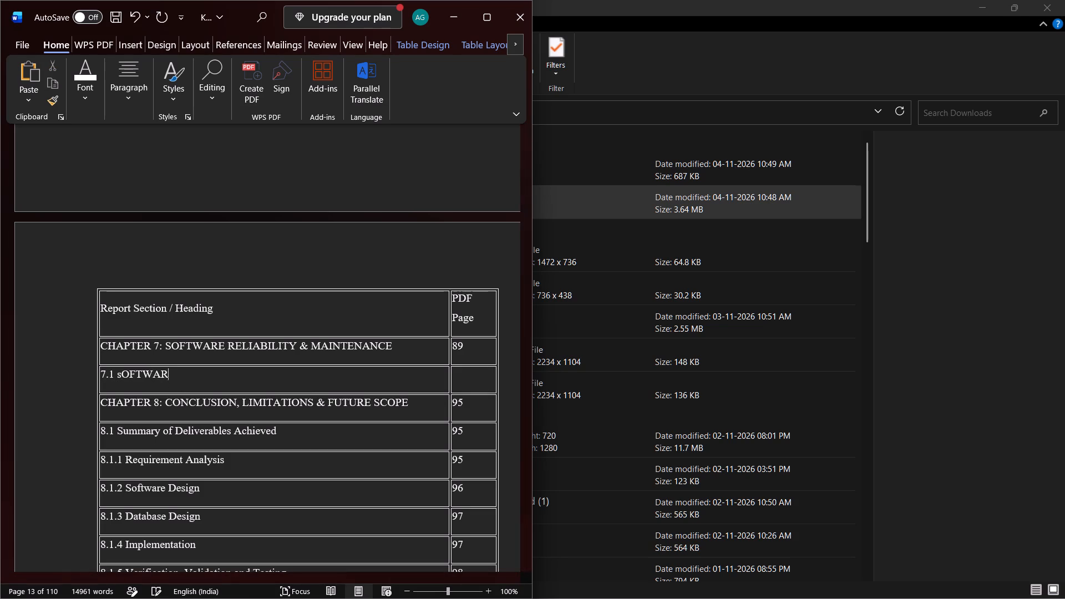
key("BackSpace")
key("BackSpace")
key("BackSpace")
key("BackSpace")
key("BackSpace")
type("nt")
key("BackSpace")
key("BackSpace")
key("BackSpace")
key("BackSpace")
type("aine")
key("BackSpace")
key("c")
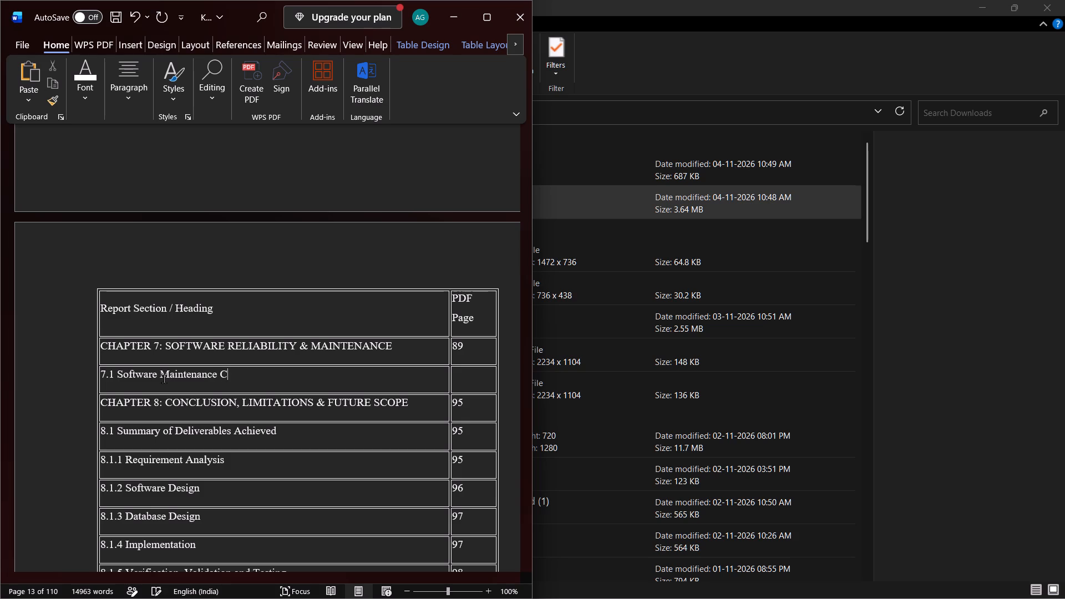
type("atego")
type("ries")
Set the PDF page number of the 7.1 Software Maintenance Categories contents entry to 90.
left_click(459, 378)
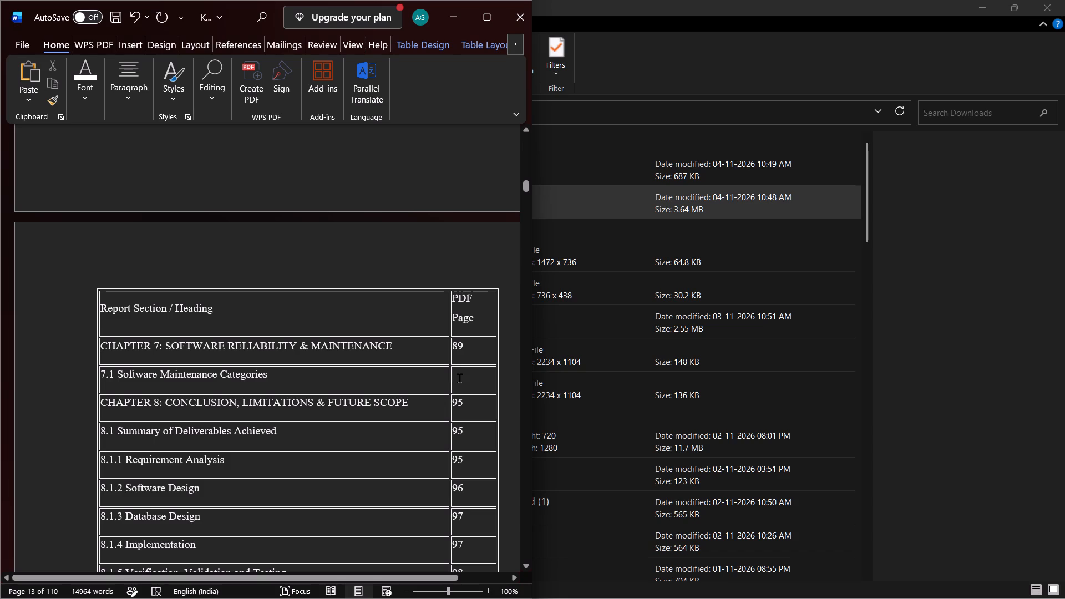
type("90")
key("BackSpace")
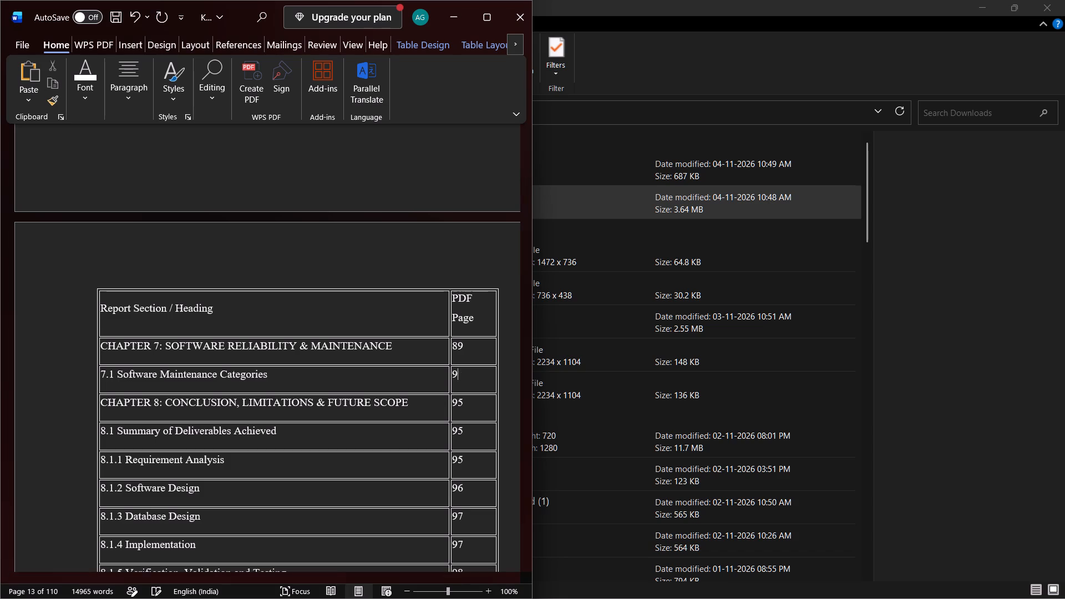
key("BackSpace")
type("90")
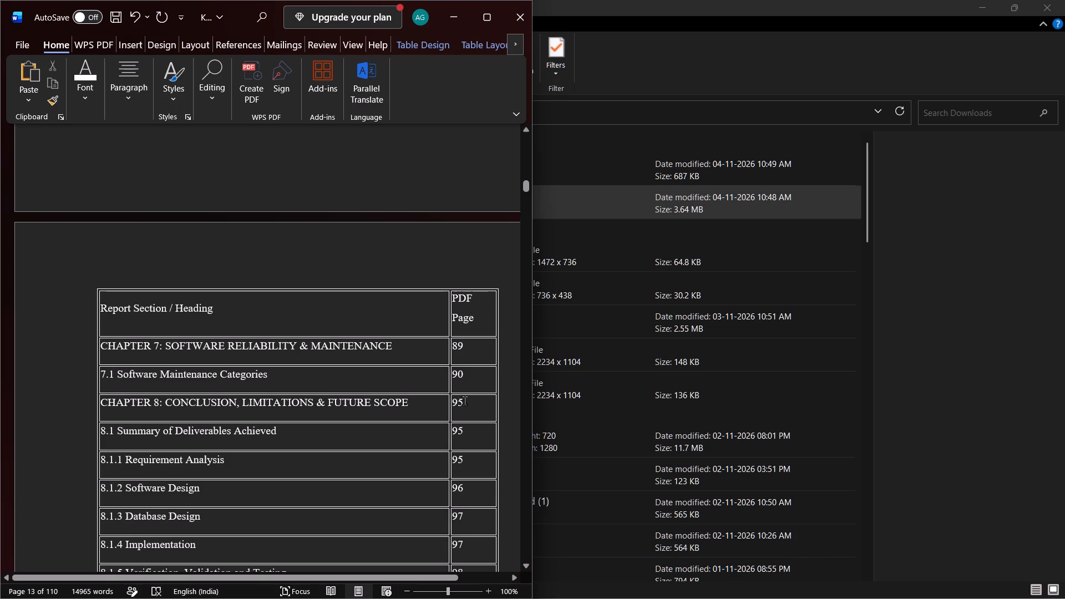
Look through the report body to Chapter 7 and examine its maintenance subheadings, their numbering and the pages they fall on.
scroll(489, 418, "down", 7)
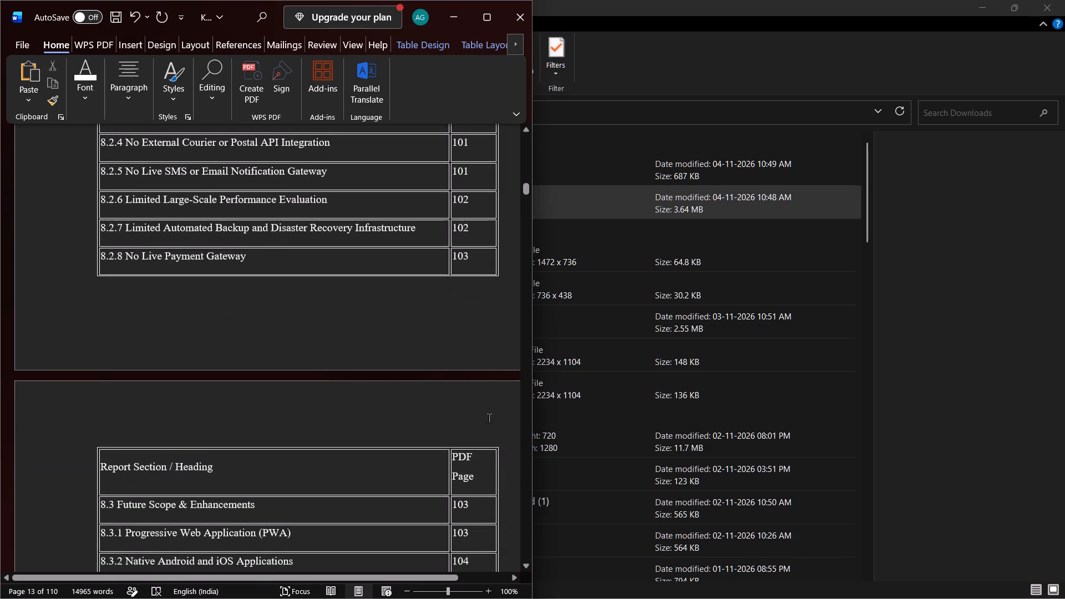
scroll(489, 418, "down", 12)
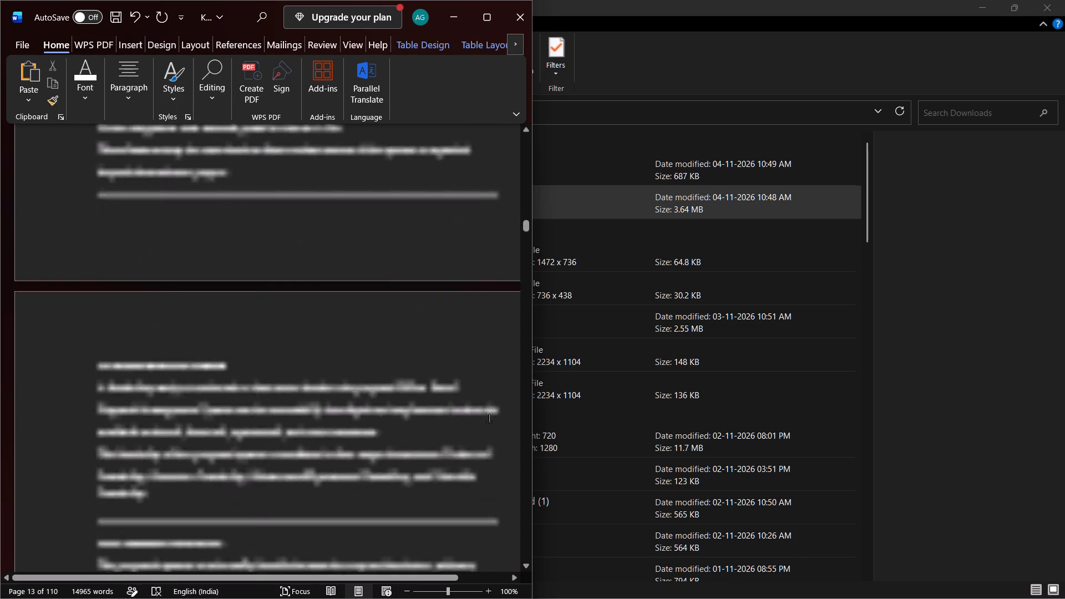
scroll(489, 418, "down", 12)
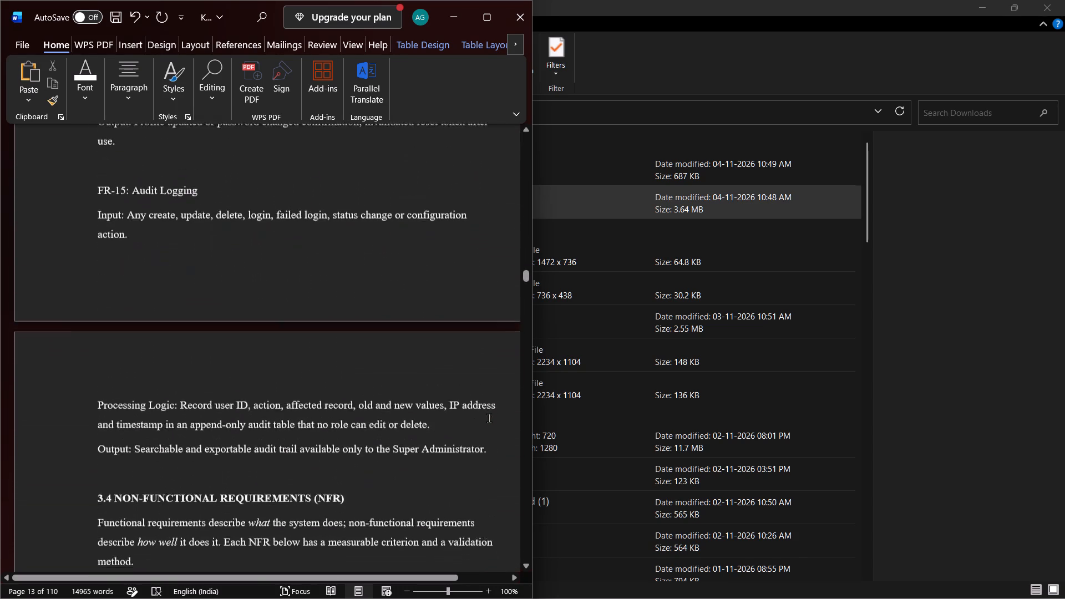
scroll(489, 418, "down", 12)
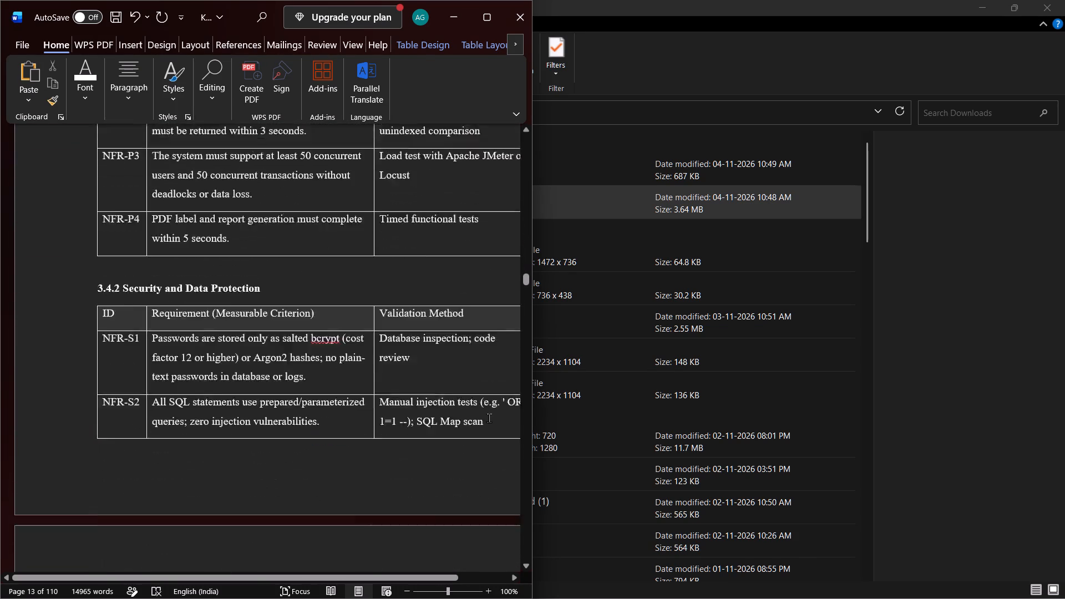
scroll(489, 418, "down", 5)
scroll(489, 418, "left", 1)
scroll(489, 418, "down", 2)
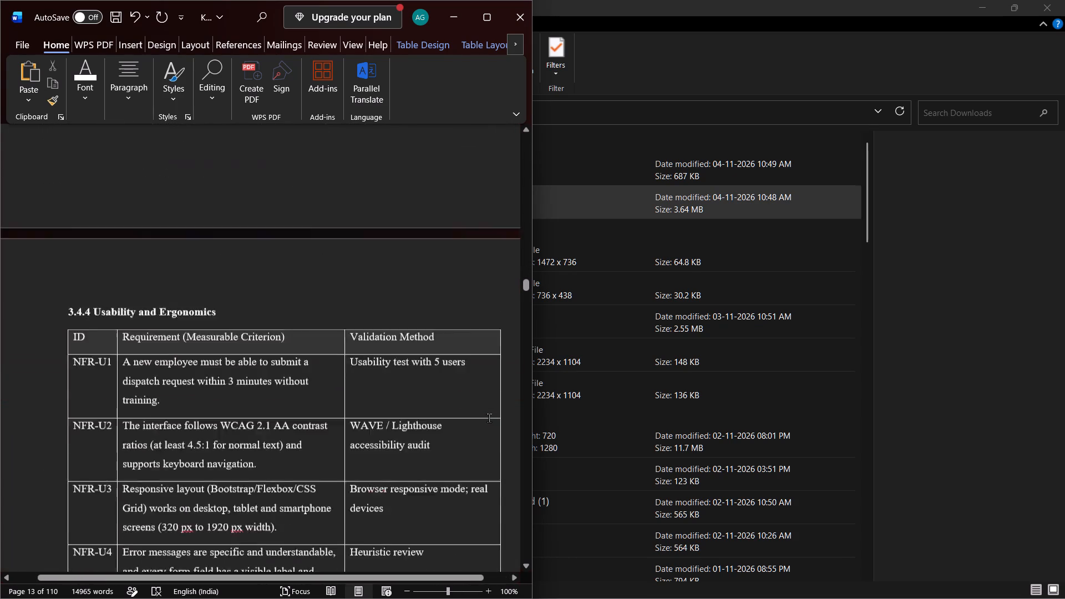
scroll(489, 418, "down", 20)
scroll(489, 418, "down", 6)
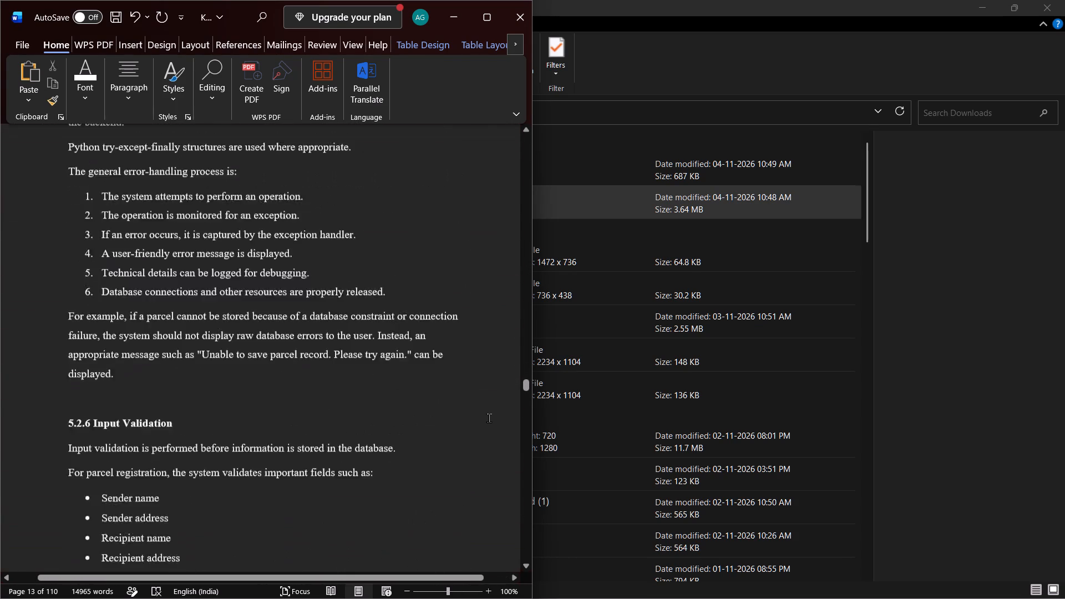
scroll(489, 418, "down", 14)
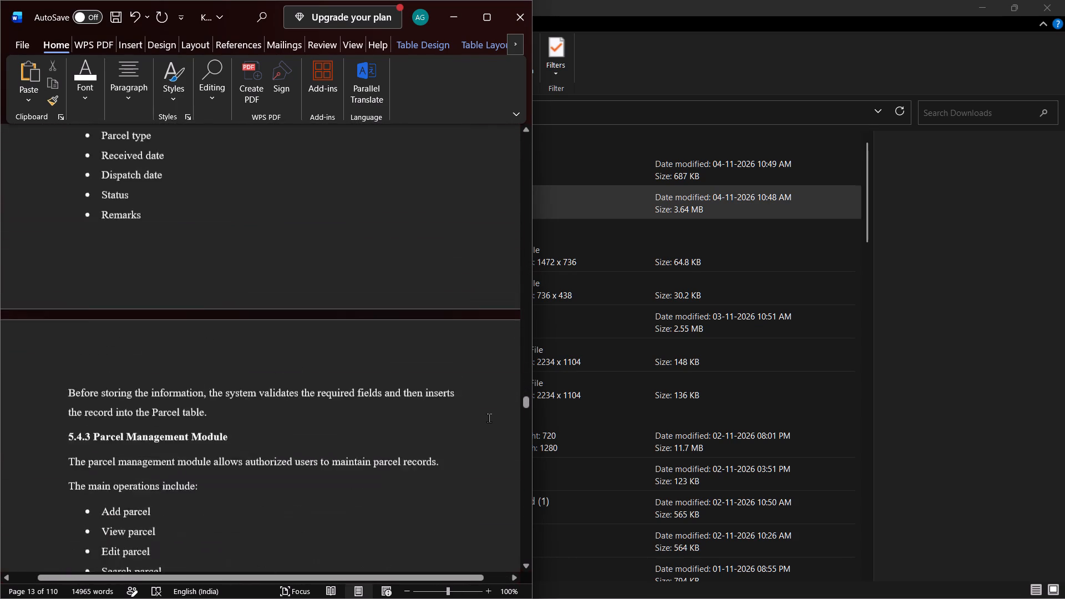
scroll(489, 418, "down", 8)
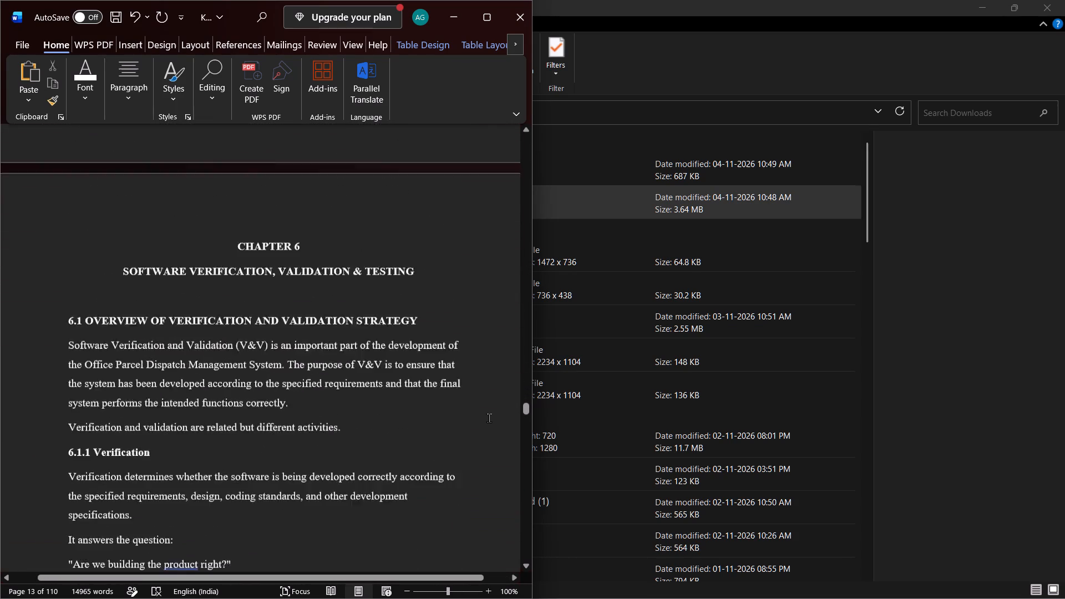
scroll(489, 418, "down", 8)
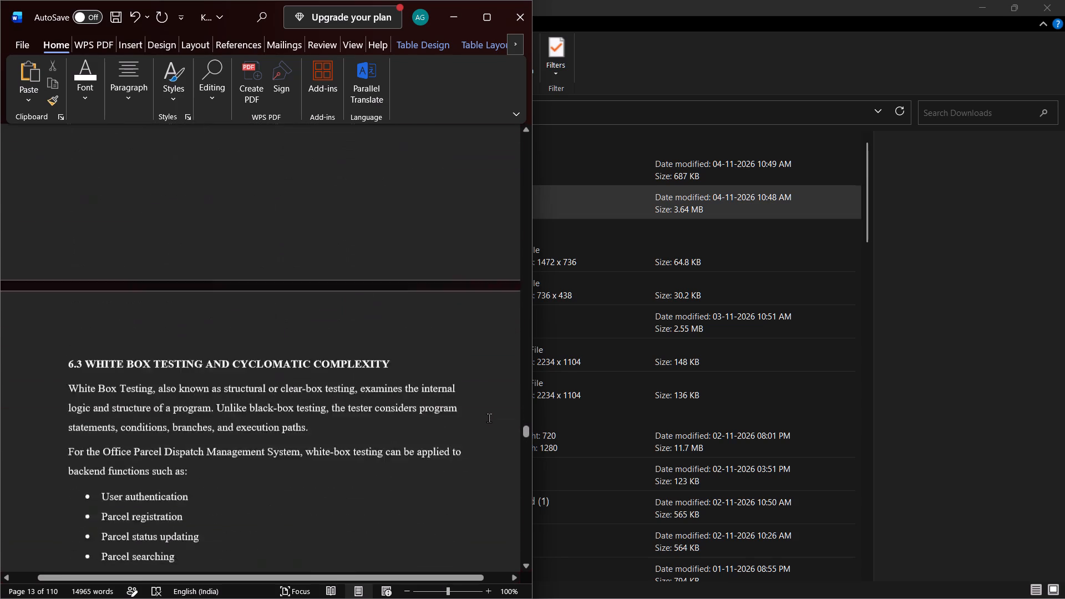
scroll(489, 418, "down", 8)
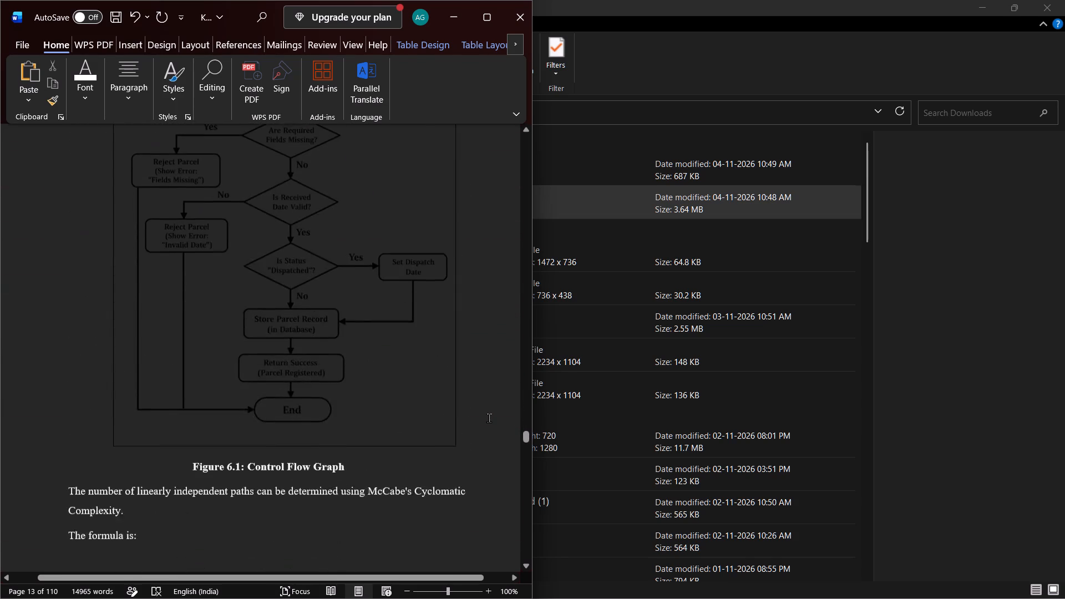
scroll(489, 418, "down", 8)
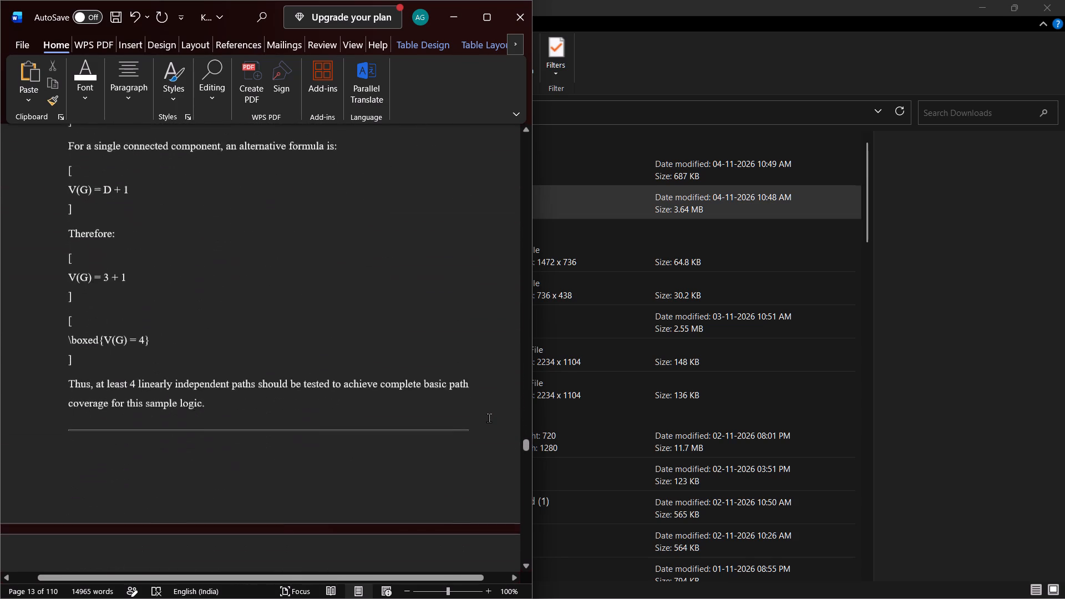
scroll(489, 418, "down", 8)
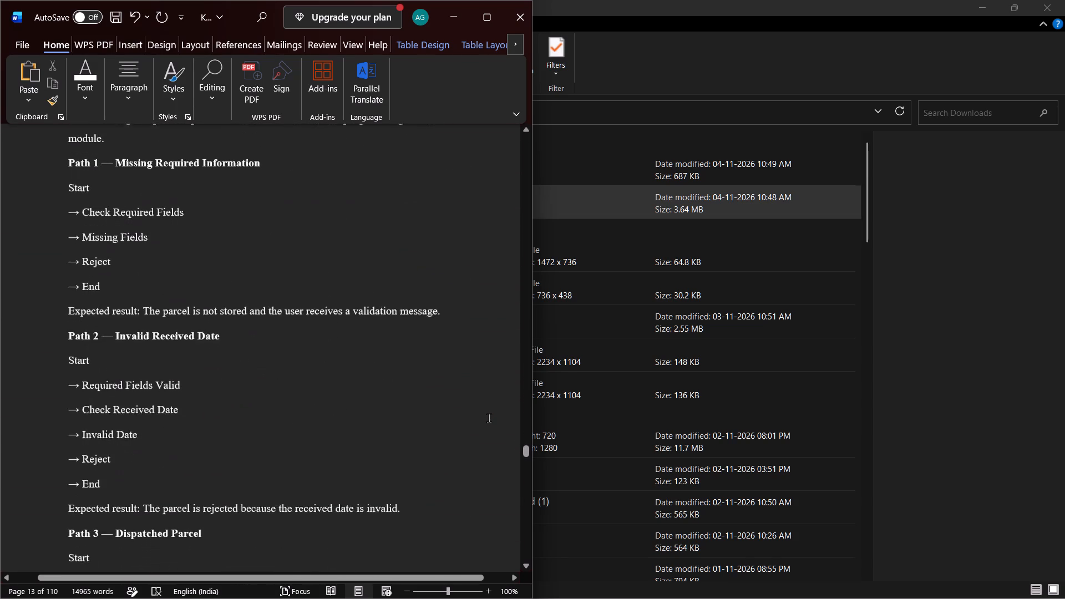
scroll(489, 418, "down", 7)
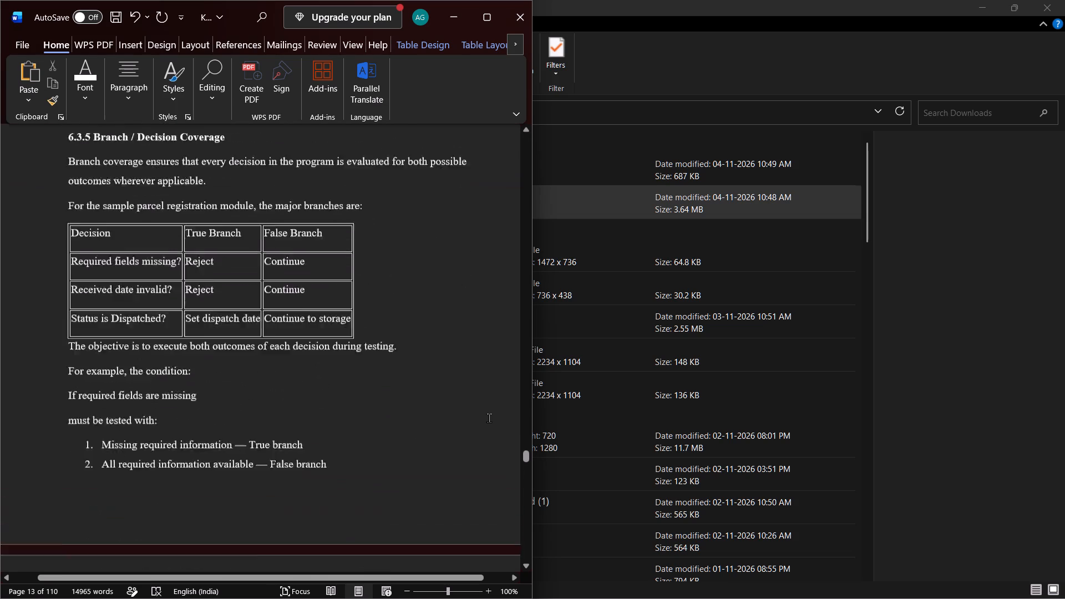
scroll(489, 418, "down", 7)
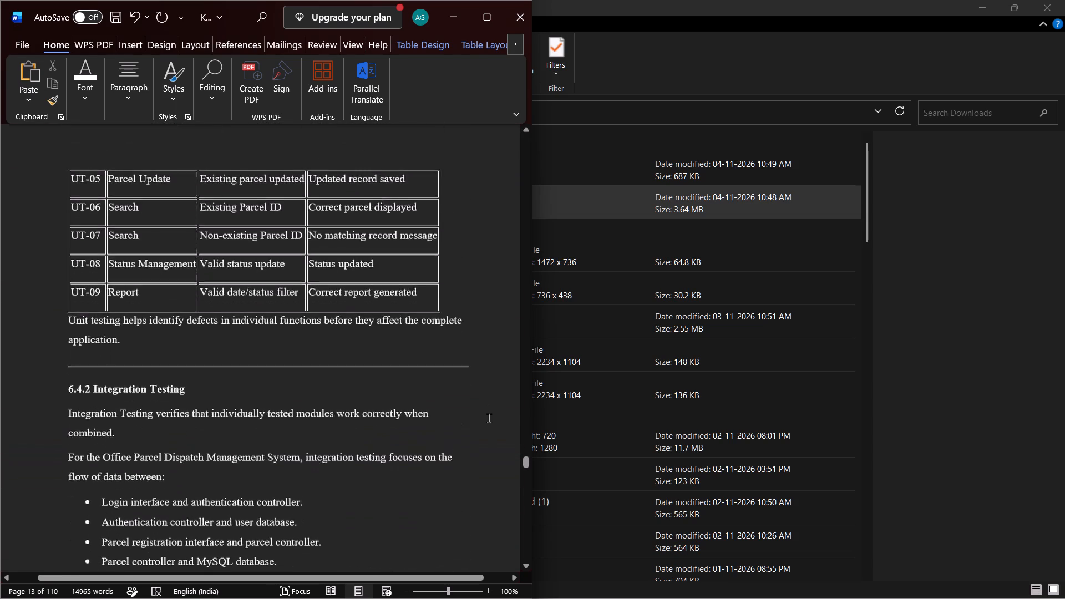
scroll(489, 418, "down", 7)
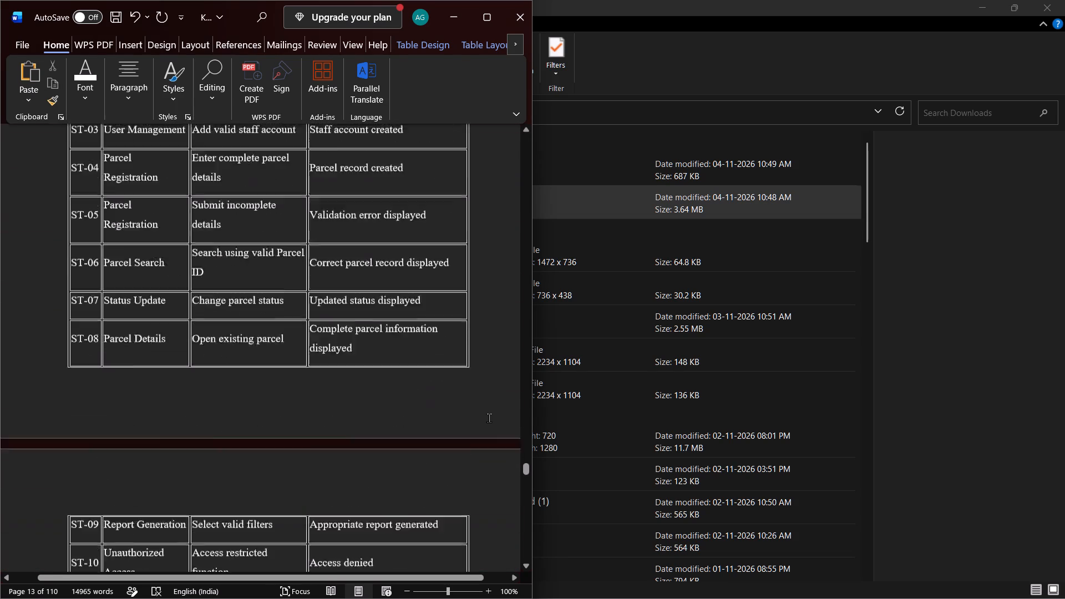
scroll(489, 418, "down", 7)
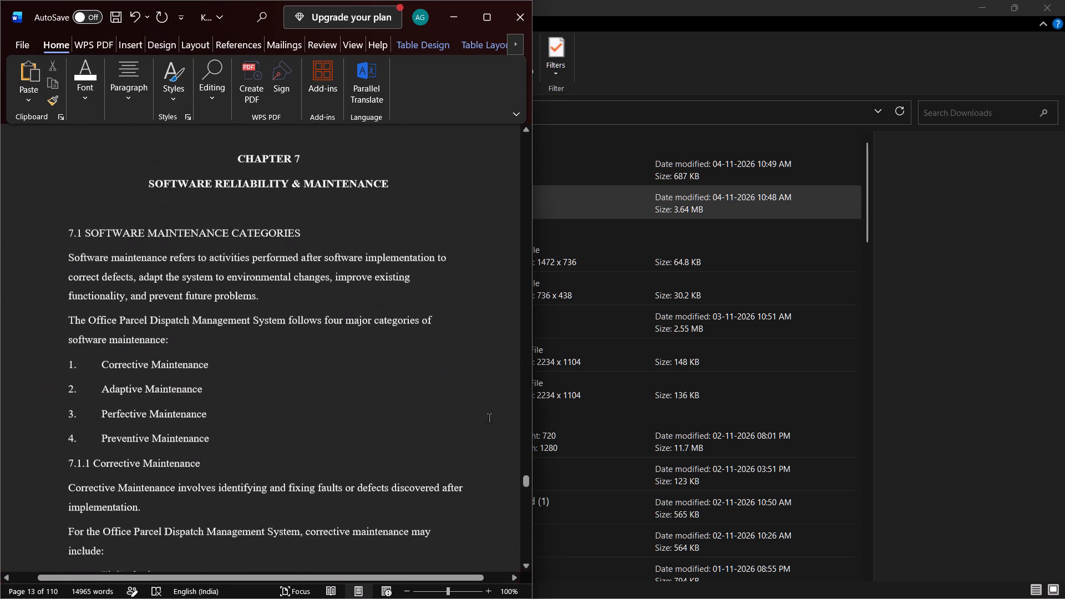
scroll(489, 418, "down", 7)
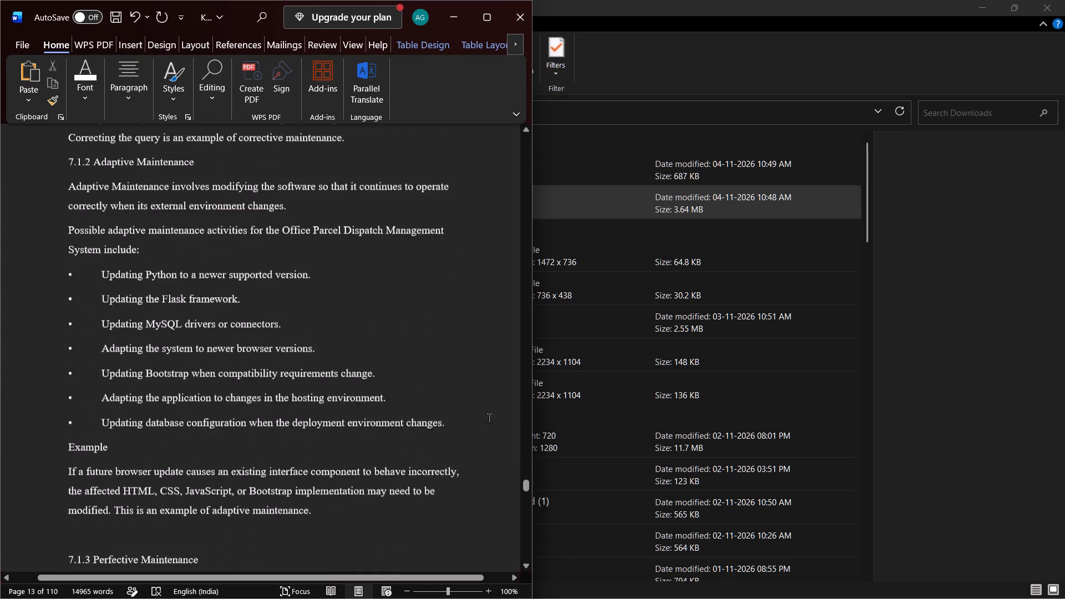
scroll(489, 418, "down", 3)
scroll(489, 418, "up", 3)
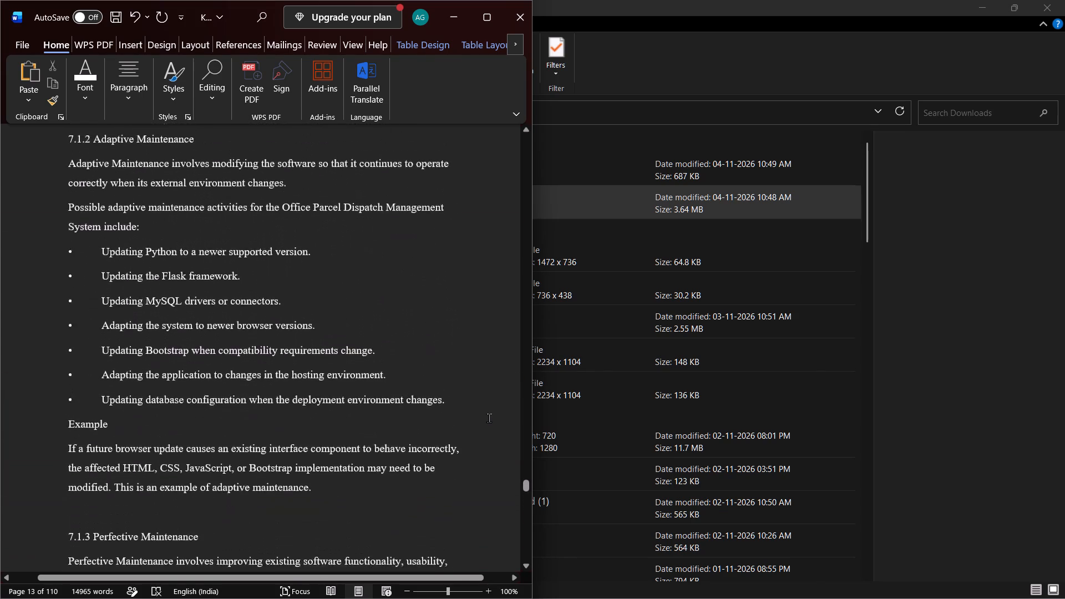
scroll(489, 418, "up", 4)
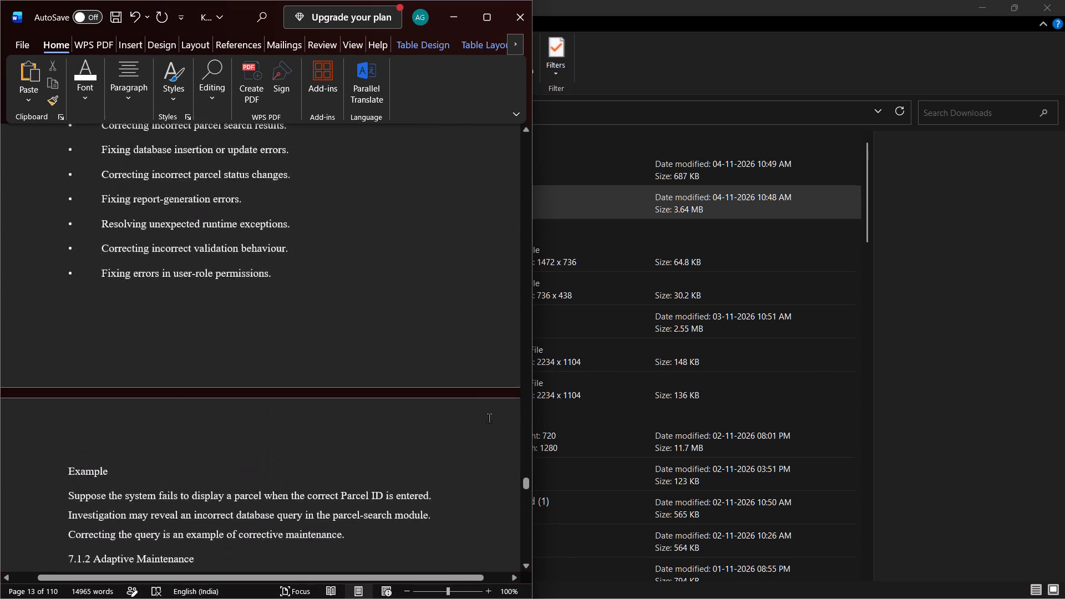
scroll(489, 418, "down", 1)
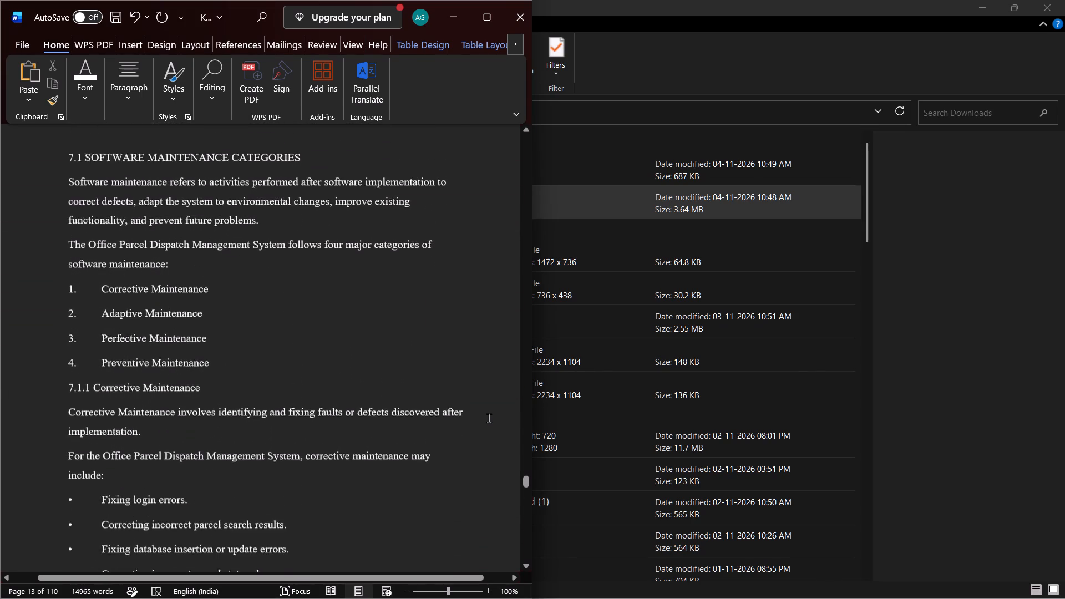
scroll(489, 418, "down", 1)
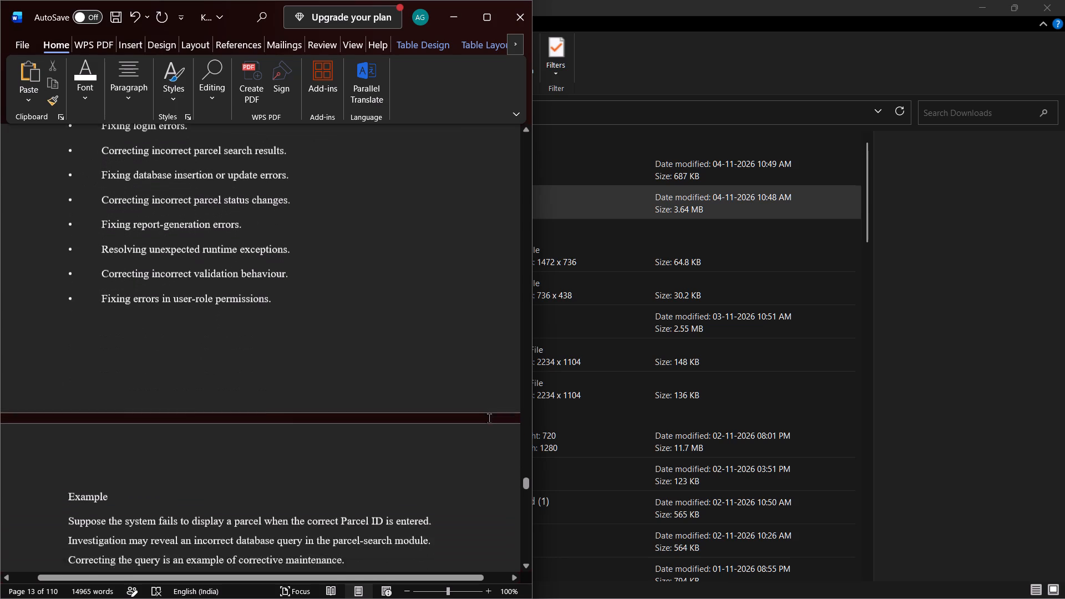
left_click(400, 208)
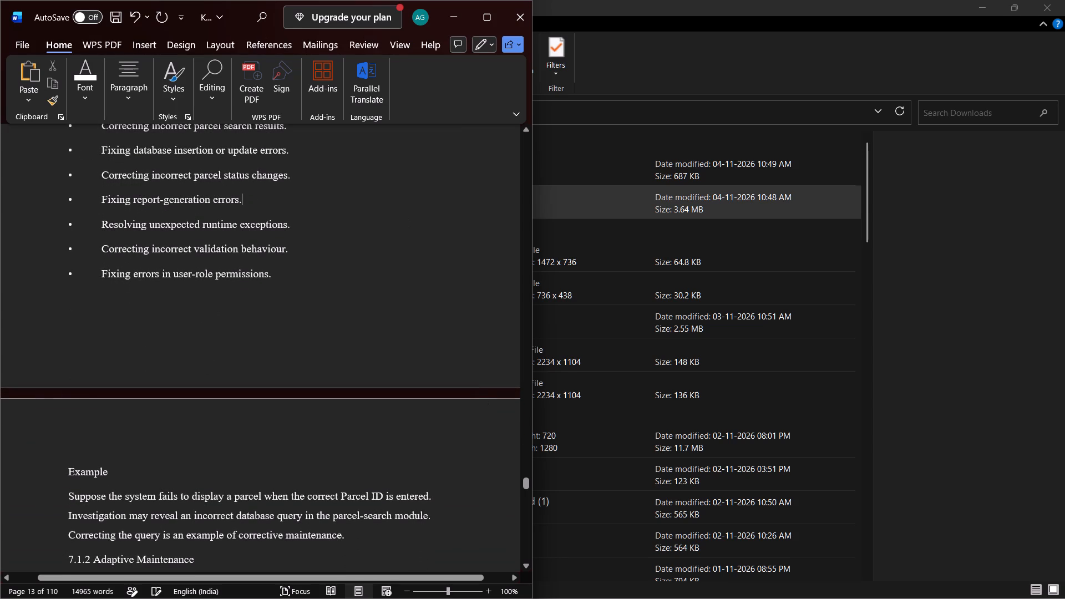
scroll(377, 301, "down", 1)
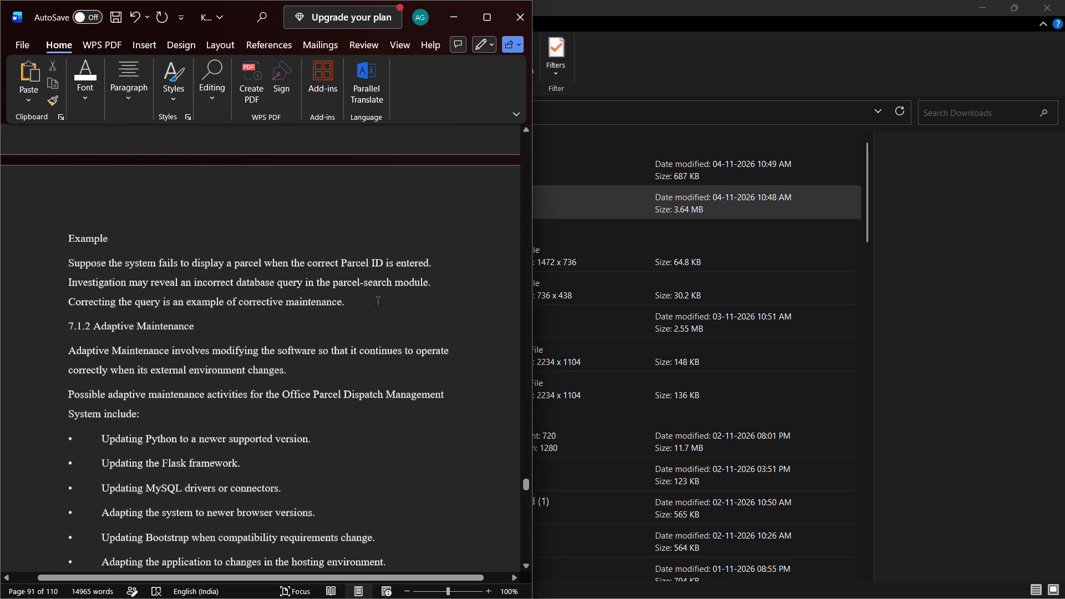
scroll(377, 301, "down", 2)
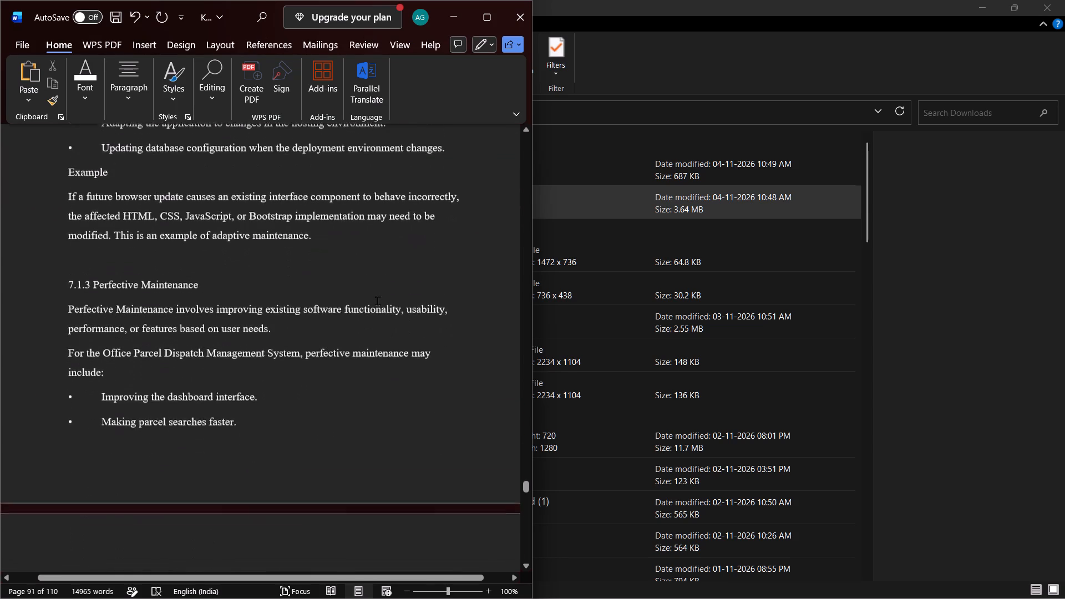
scroll(377, 301, "down", 2)
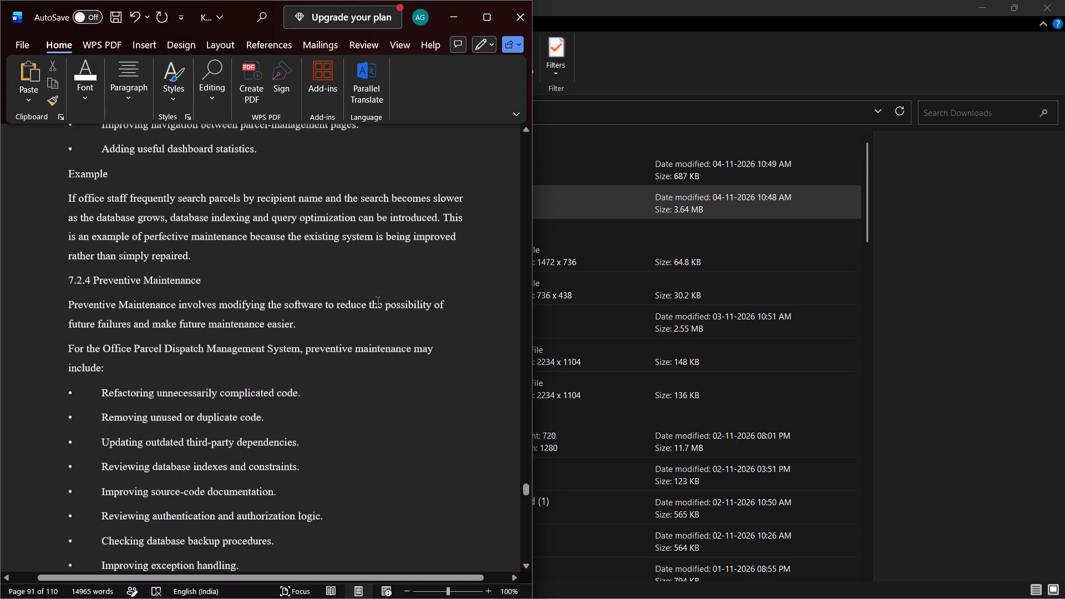
Check which page of the report body the Preventive Maintenance subheading falls on.
scroll(377, 301, "down", 1)
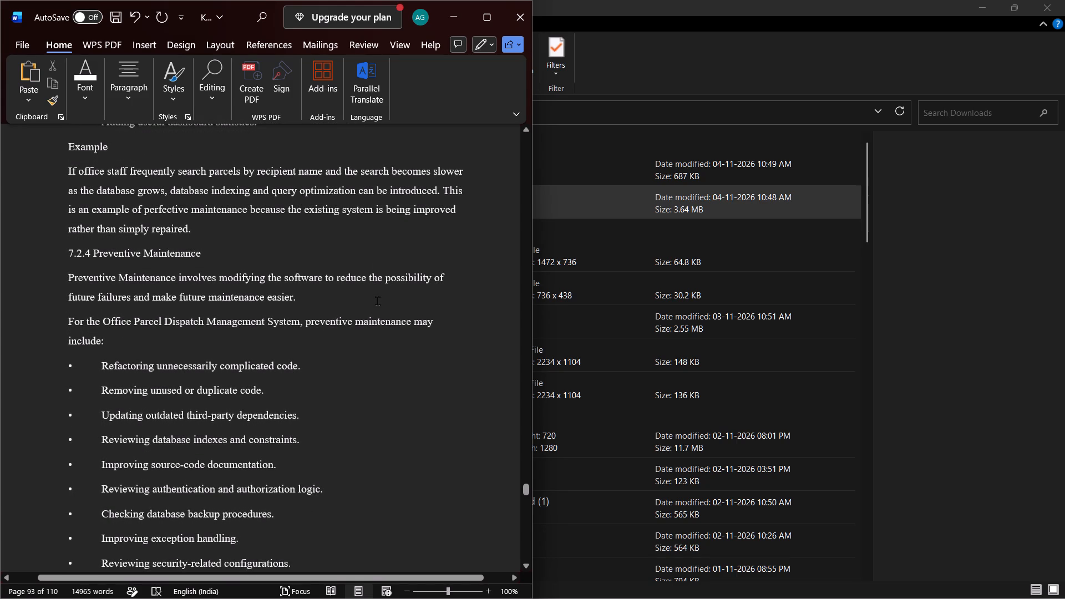
scroll(377, 301, "down", 2)
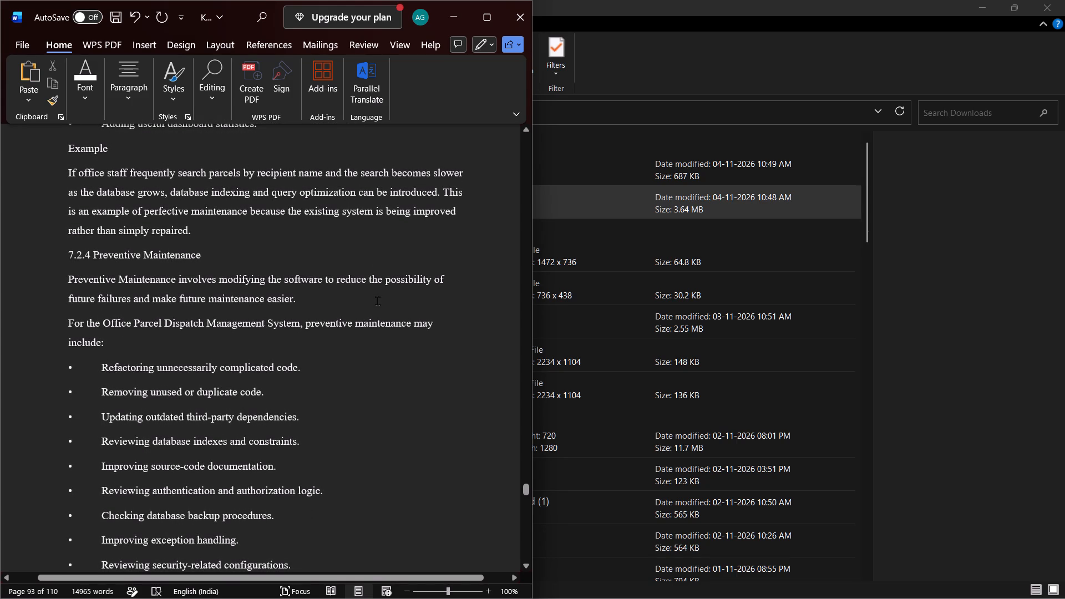
scroll(377, 301, "down", 1)
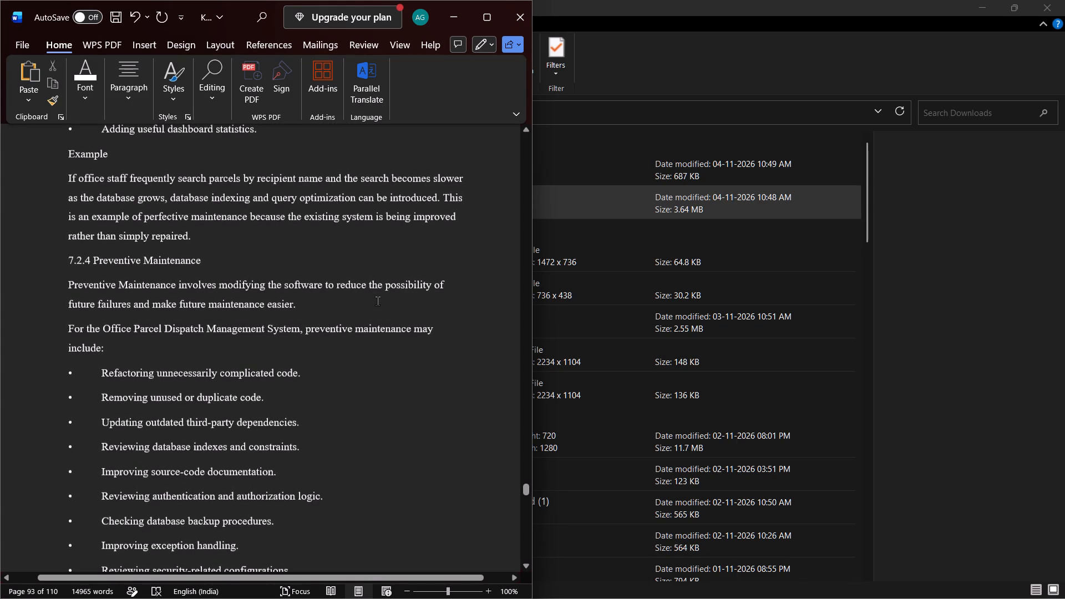
scroll(377, 301, "down", 1)
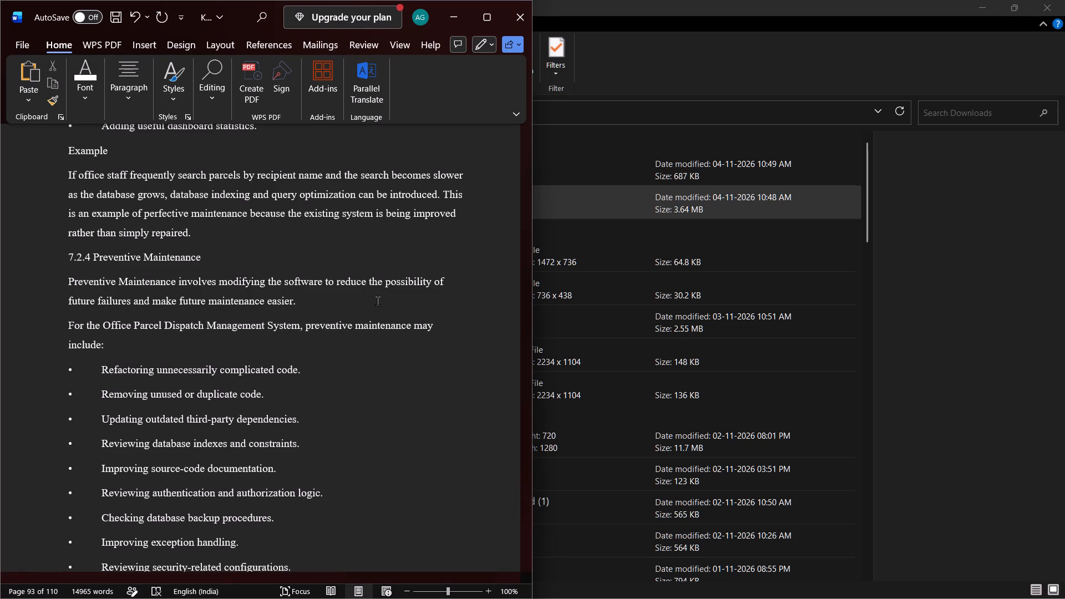
scroll(286, 349, "up", 2)
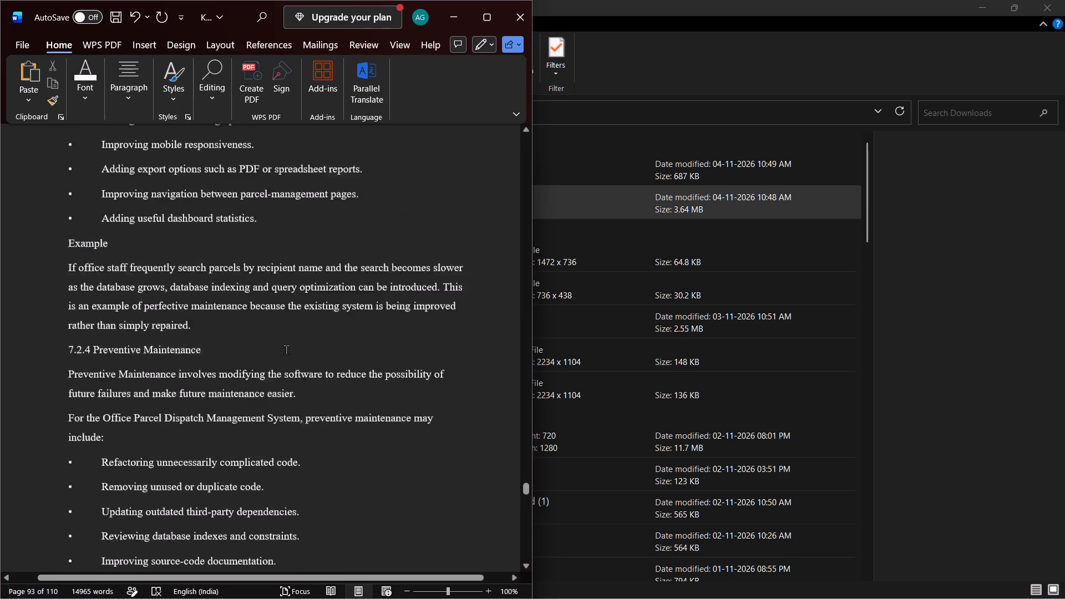
Find the 7.1.1 Corrective Maintenance subheading in the Chapter 7 body and check which page it falls on.
scroll(286, 349, "up", 19)
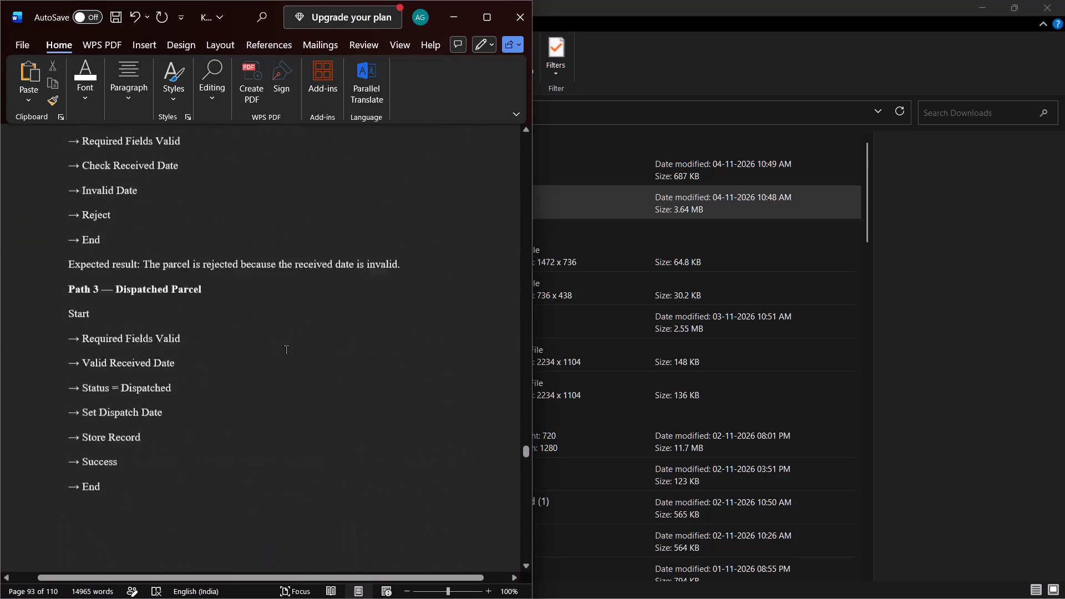
scroll(286, 349, "up", 13)
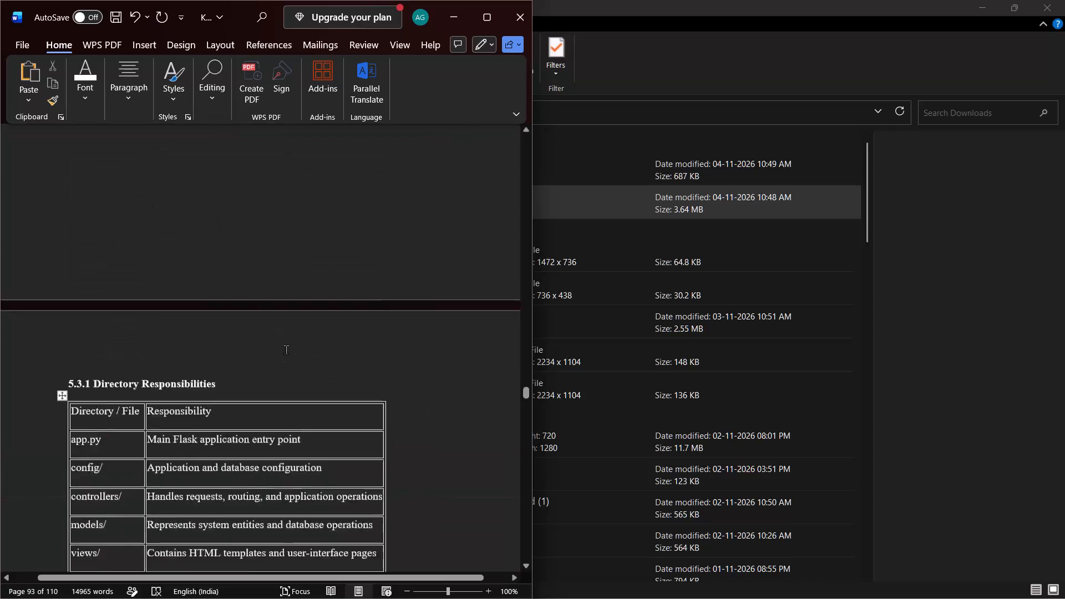
scroll(286, 349, "up", 3)
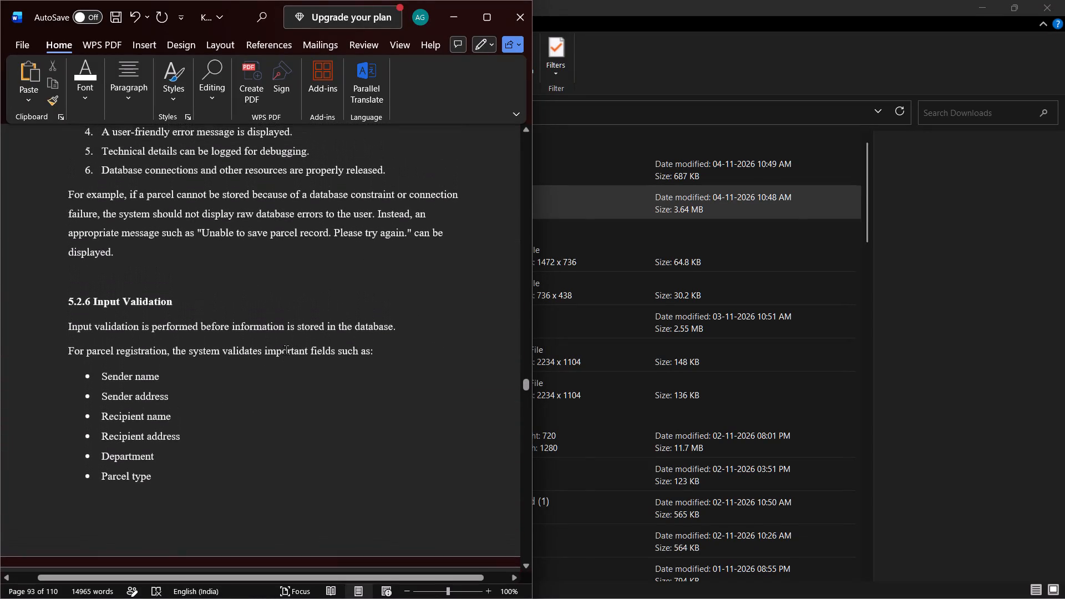
scroll(286, 349, "up", 2)
scroll(286, 349, "down", 9)
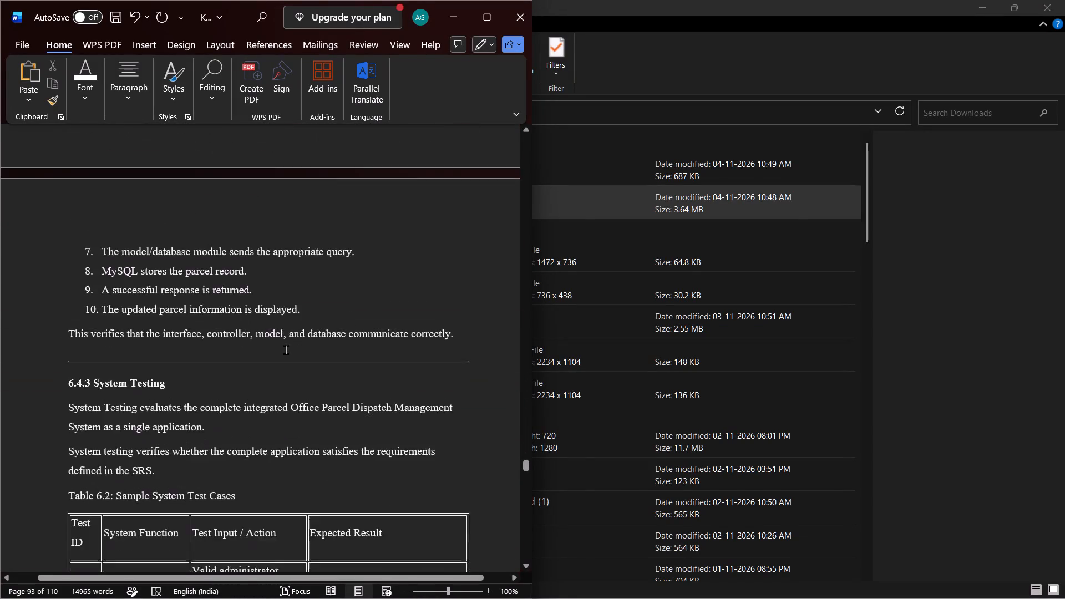
scroll(286, 349, "down", 15)
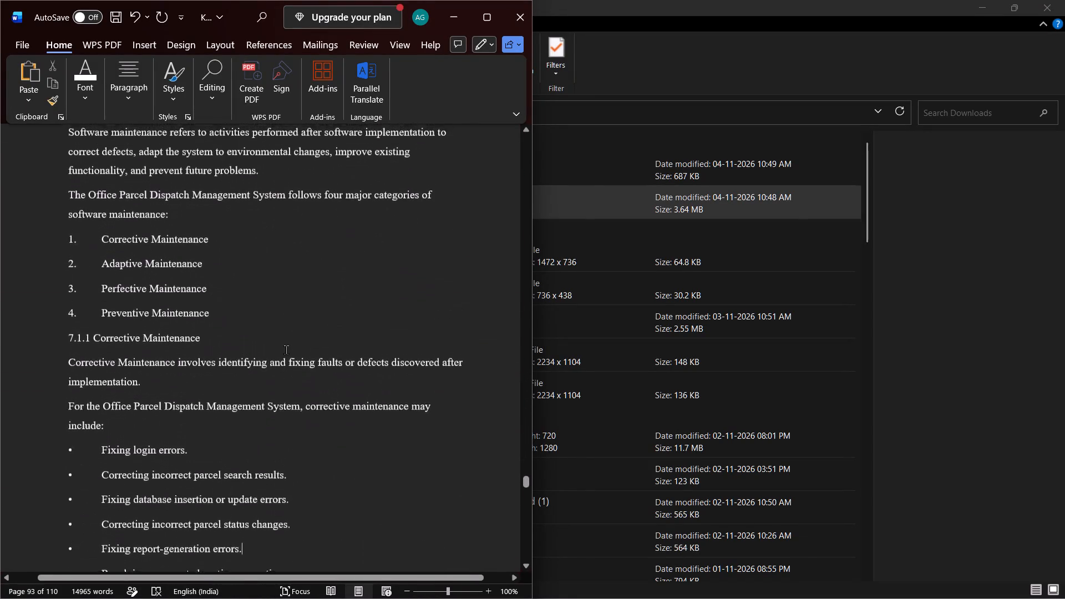
scroll(286, 349, "down", 5)
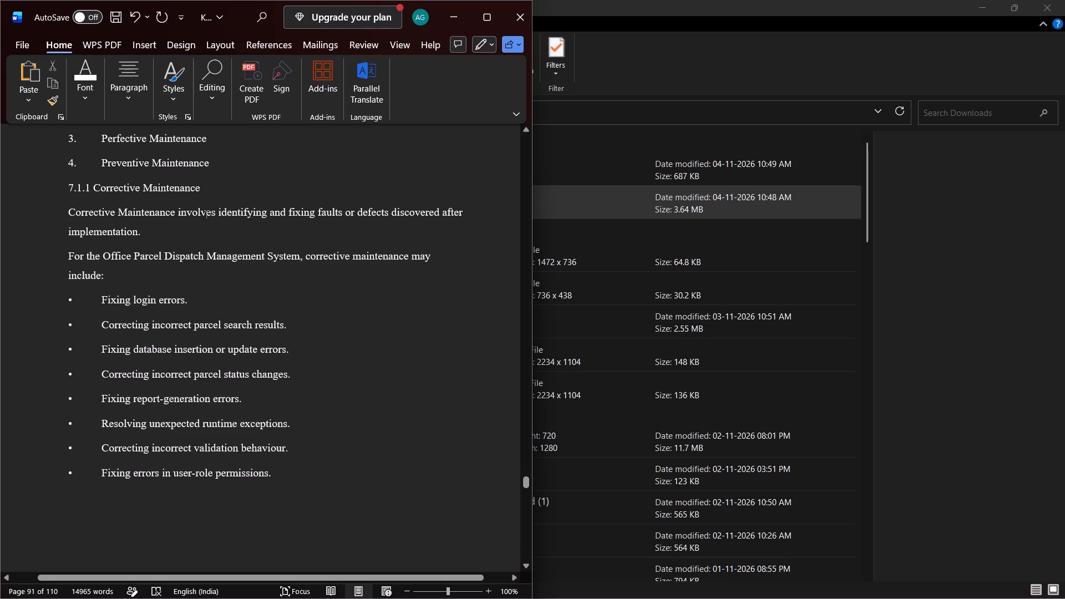
Find the 7.1.2 Adaptive Maintenance subheading in the report body and check which page it falls on.
scroll(199, 210, "down", 2)
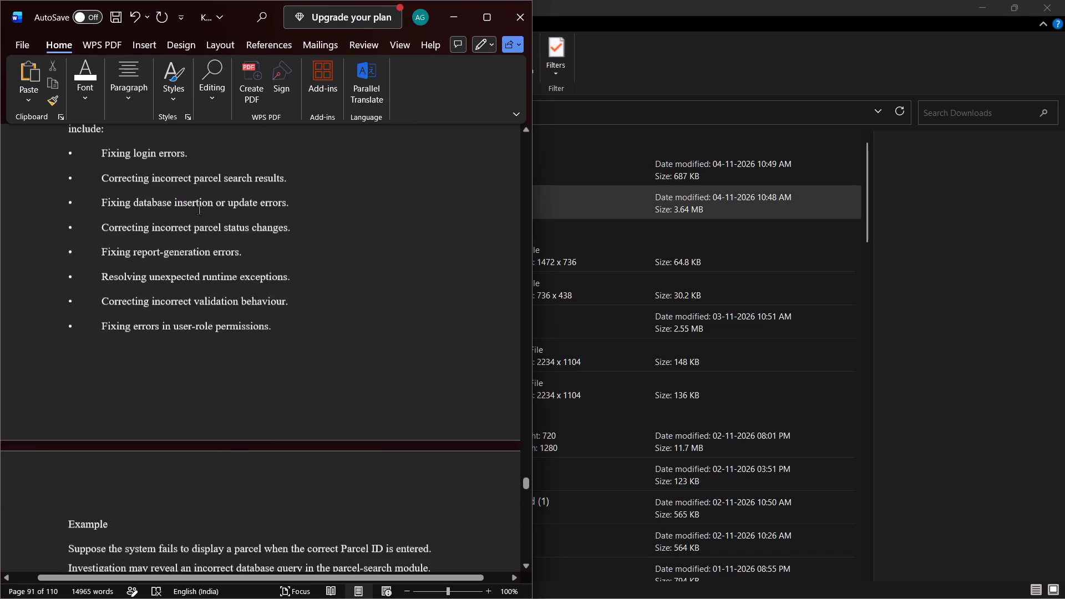
scroll(199, 210, "down", 2)
scroll(199, 210, "left", 2)
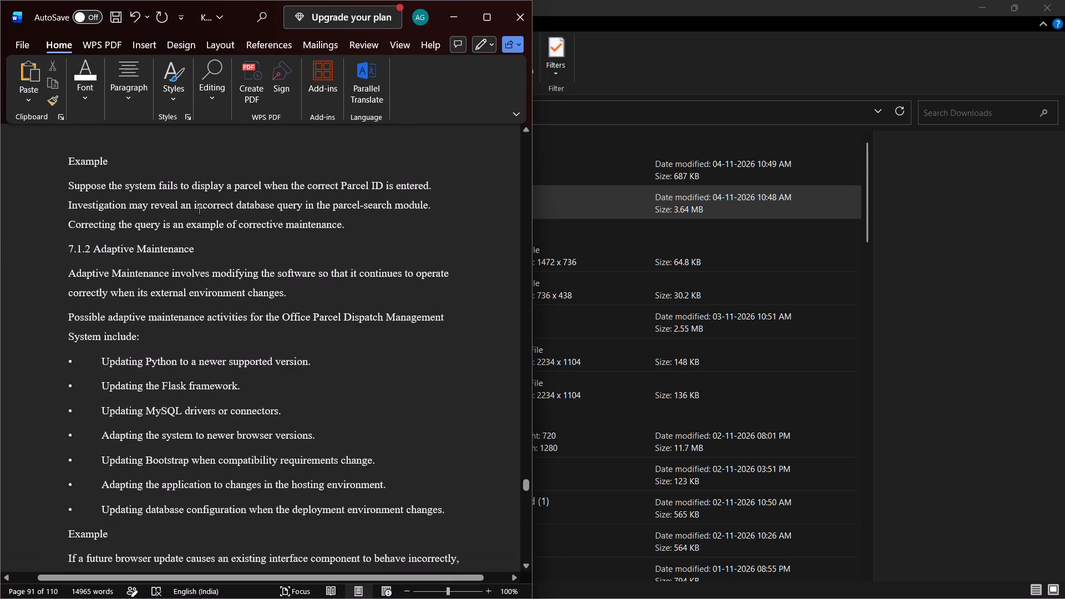
scroll(199, 210, "left", 3)
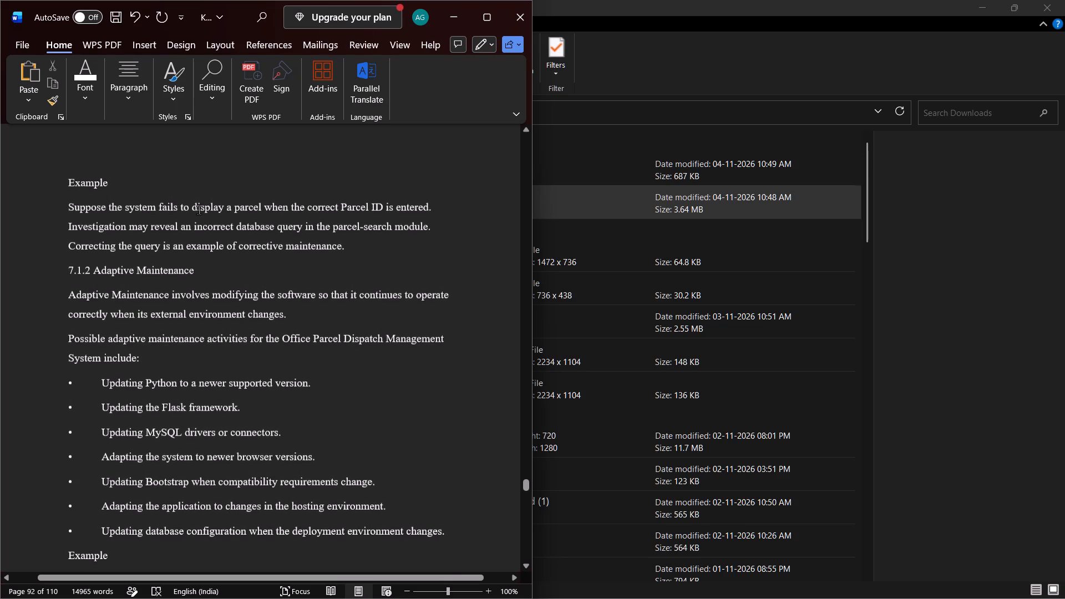
scroll(199, 210, "left", 1)
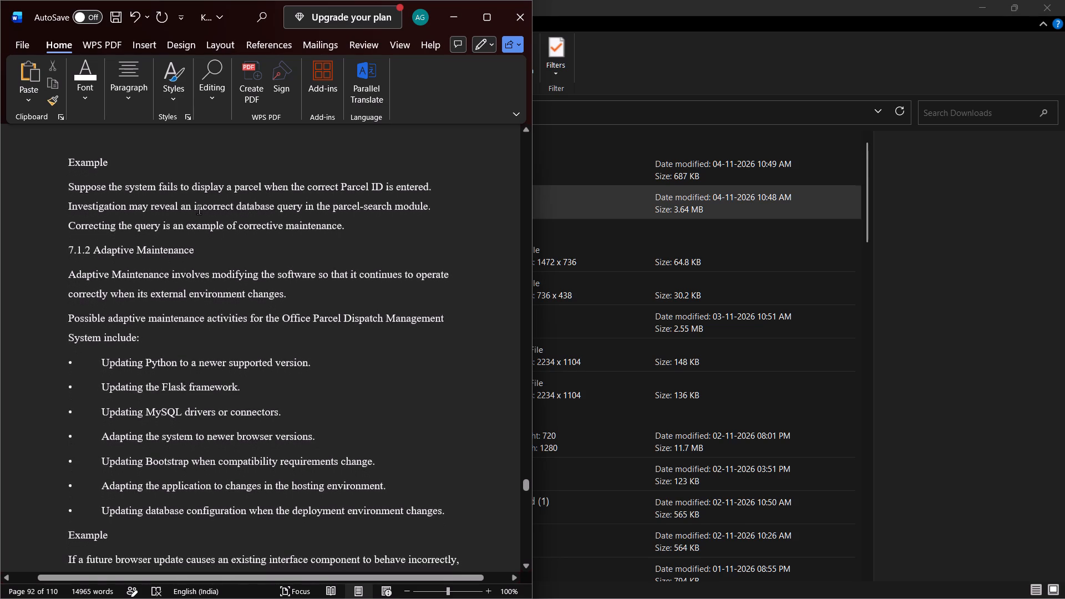
scroll(199, 210, "left", 7)
Find the 7.1.3 Perfective Maintenance subheading in the report body and check which page it falls on.
scroll(199, 210, "up", 2)
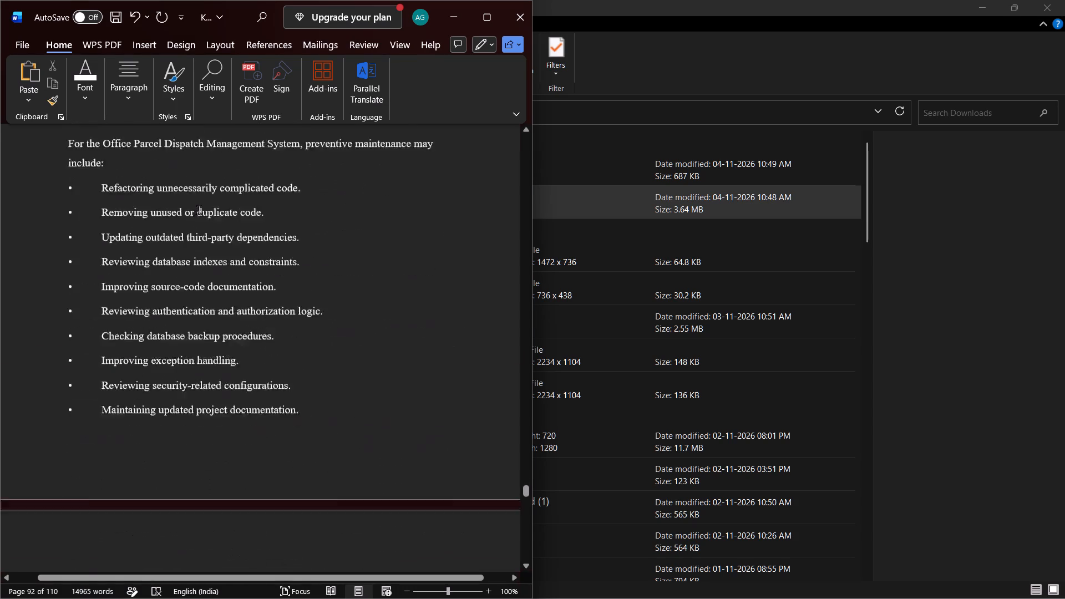
scroll(199, 210, "up", 2)
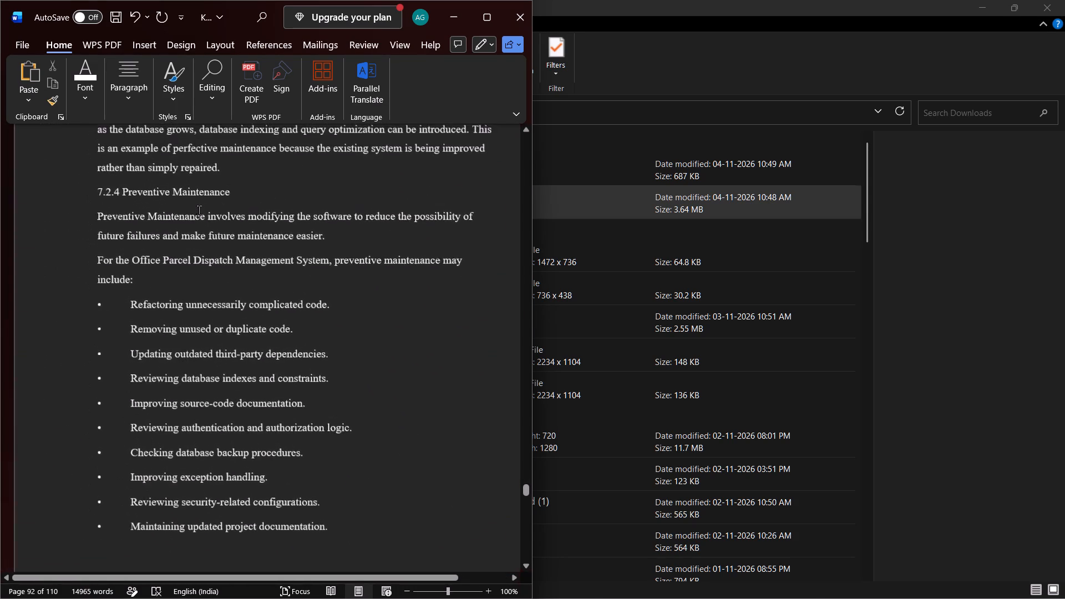
scroll(199, 210, "up", 2)
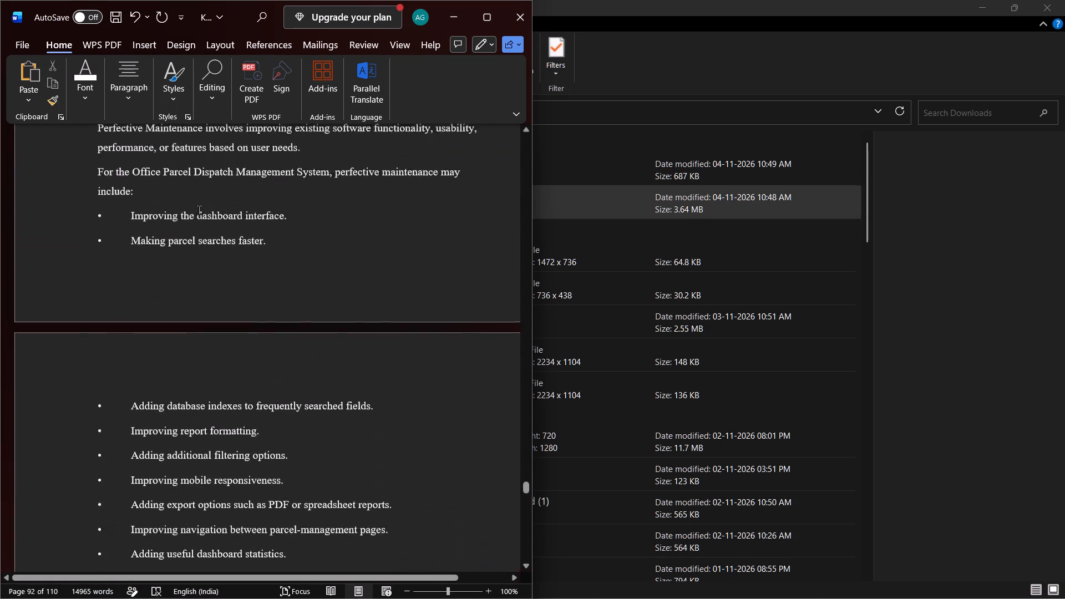
scroll(199, 210, "up", 1)
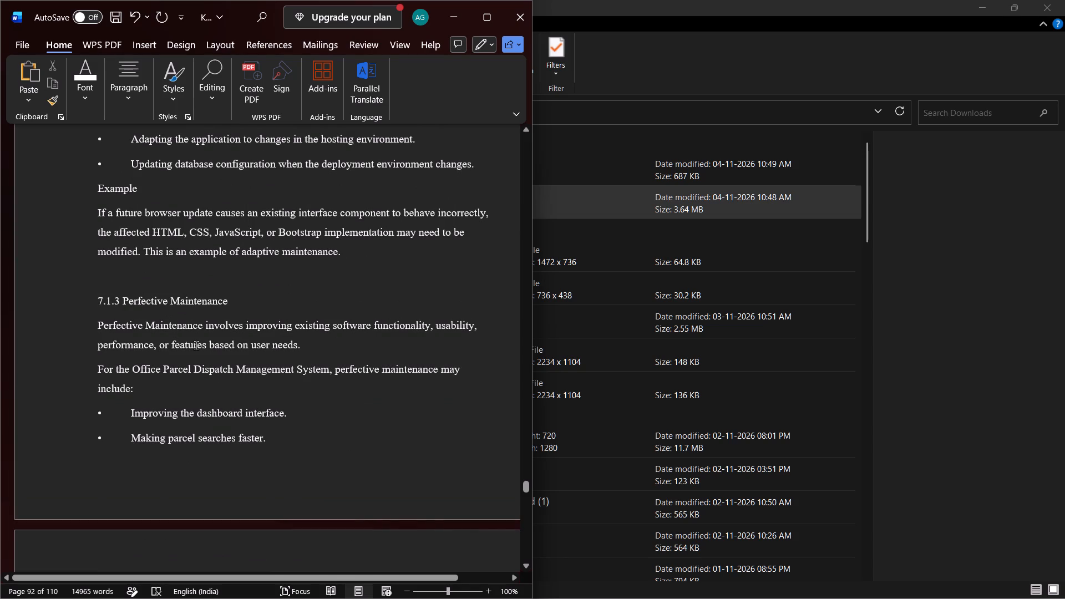
scroll(196, 345, "up", 1)
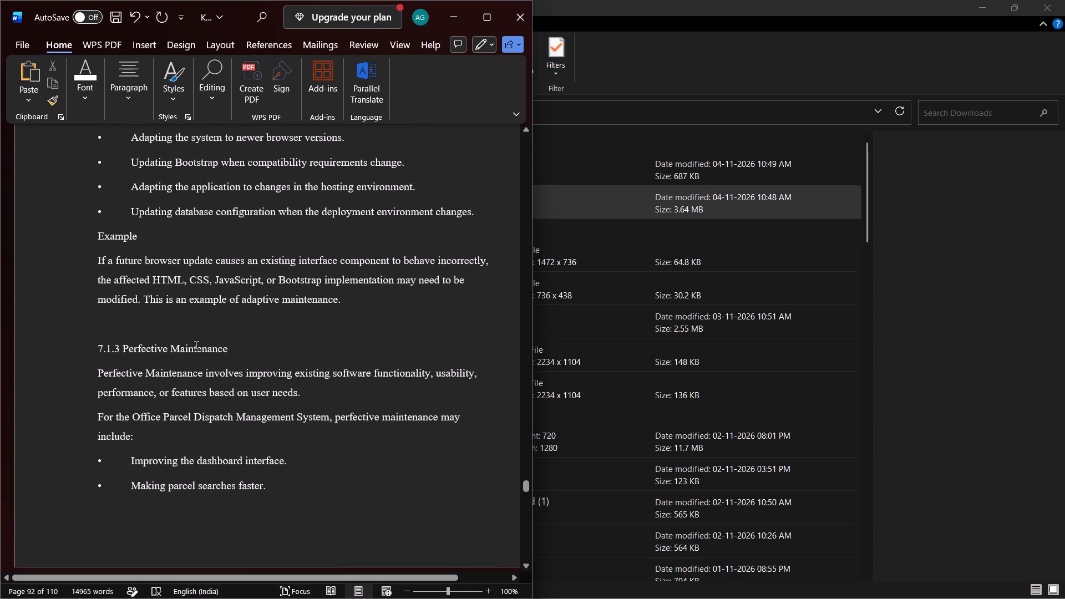
scroll(196, 345, "up", 4)
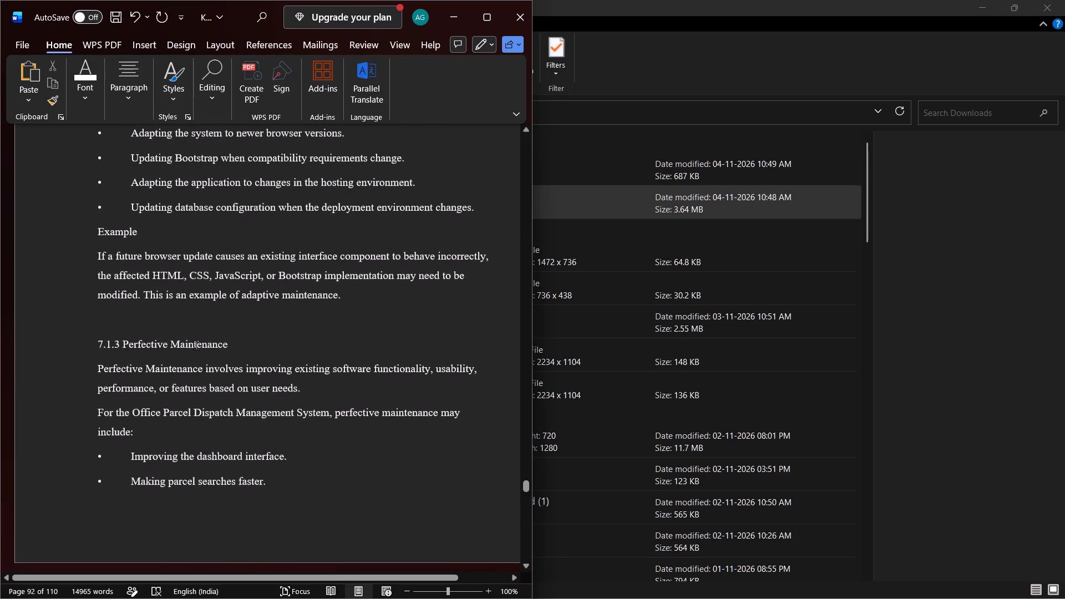
scroll(196, 345, "up", 1)
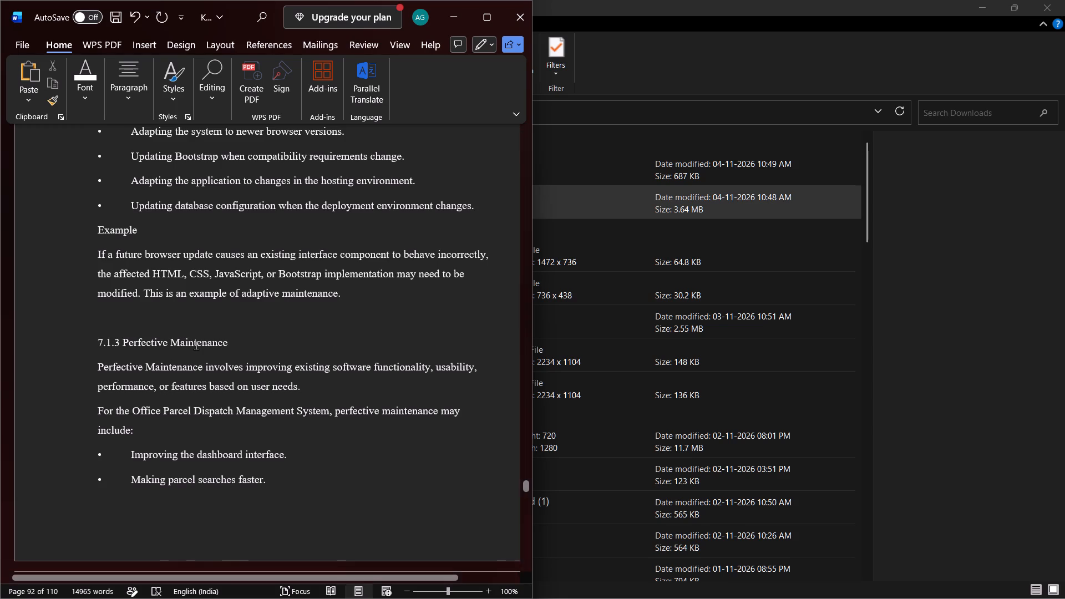
Recheck the page of the Preventive Maintenance subheading and look over the end of Chapter 7 up to the Chapter 8 opening.
scroll(196, 345, "down", 5)
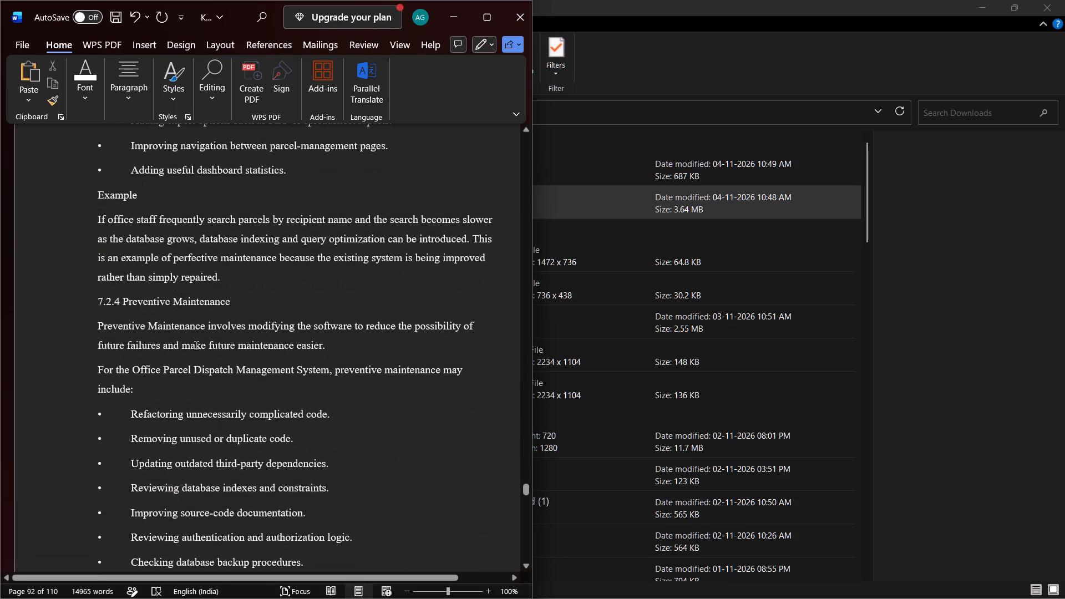
scroll(196, 345, "down", 2)
scroll(196, 345, "up", 2)
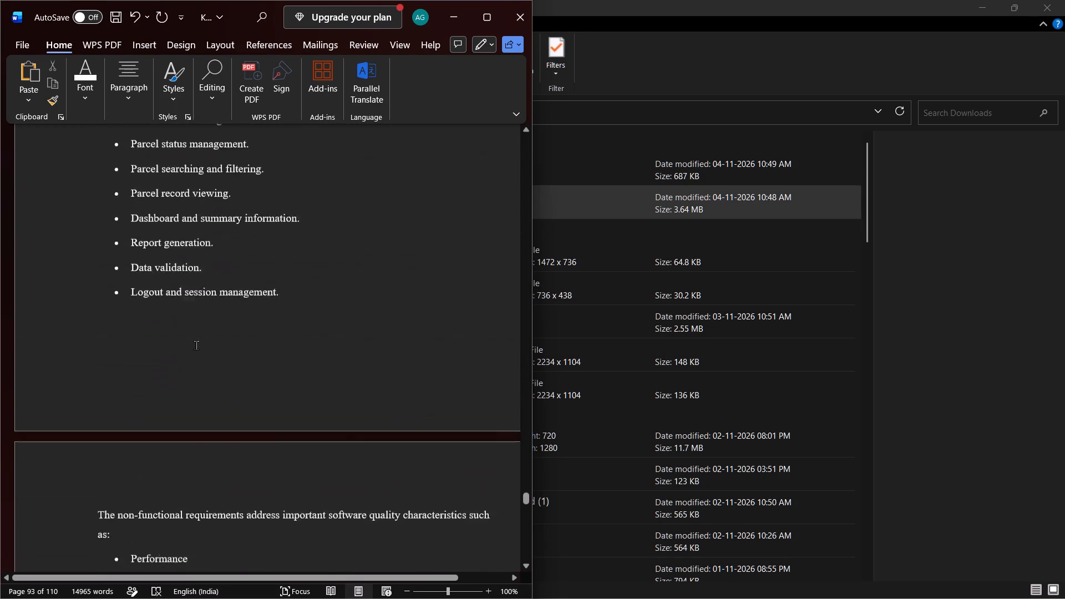
scroll(196, 345, "up", 8)
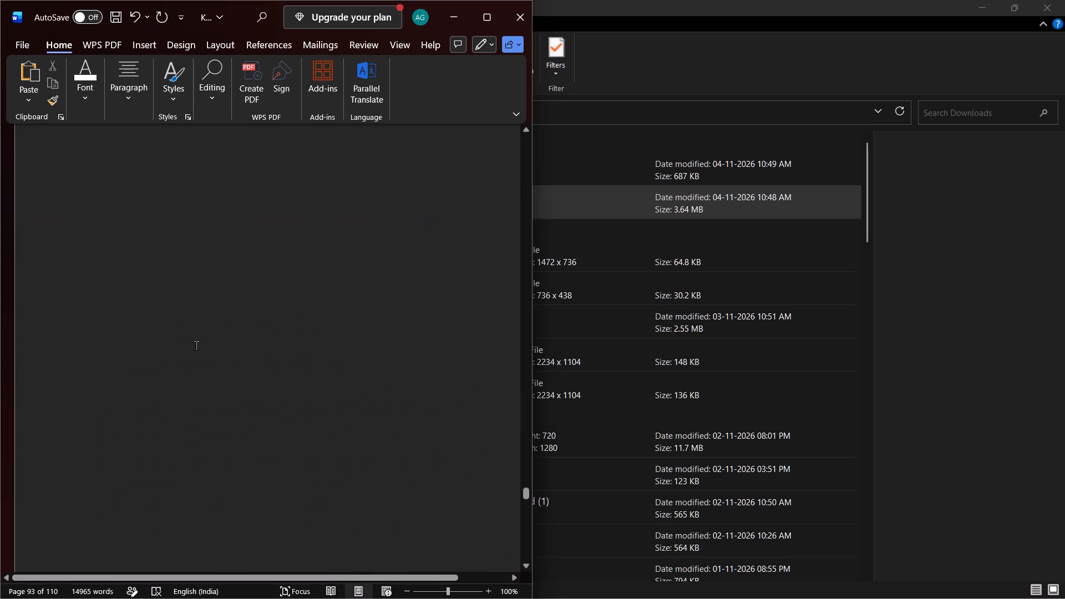
scroll(196, 345, "up", 7)
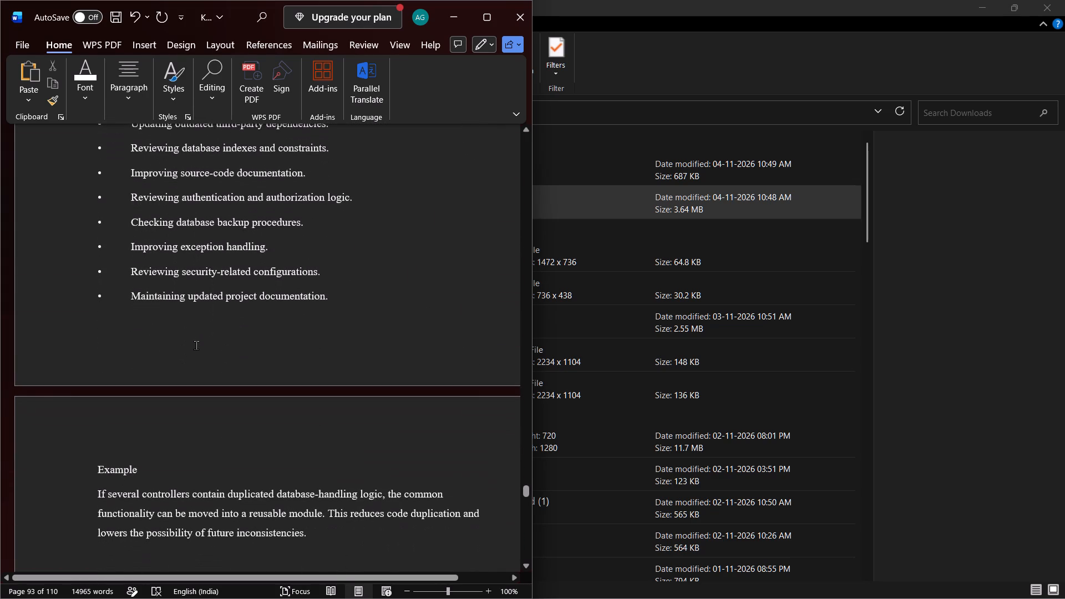
scroll(196, 345, "down", 6)
scroll(196, 345, "up", 5)
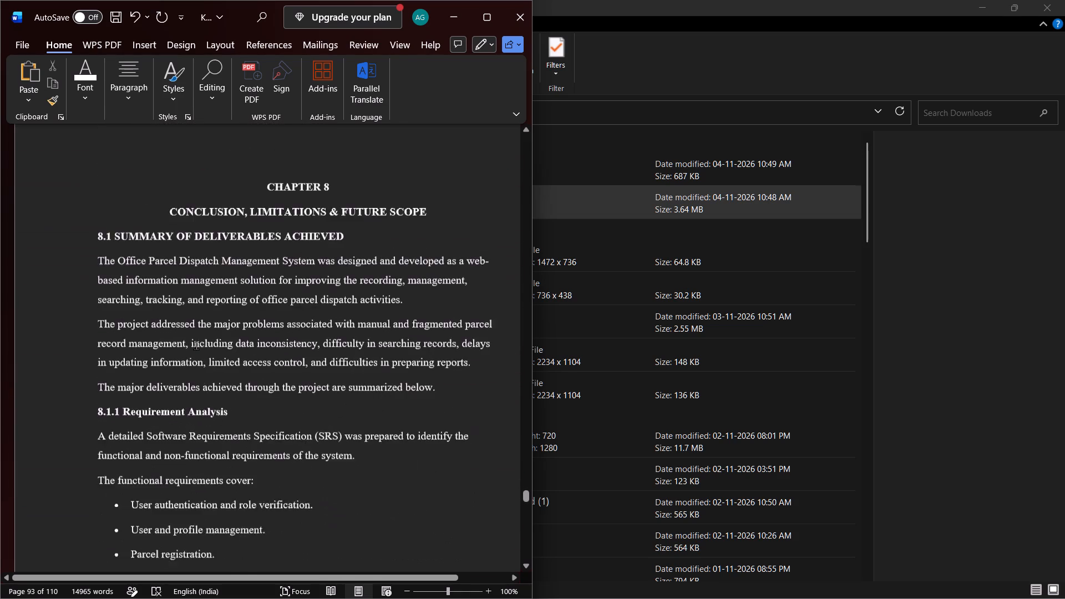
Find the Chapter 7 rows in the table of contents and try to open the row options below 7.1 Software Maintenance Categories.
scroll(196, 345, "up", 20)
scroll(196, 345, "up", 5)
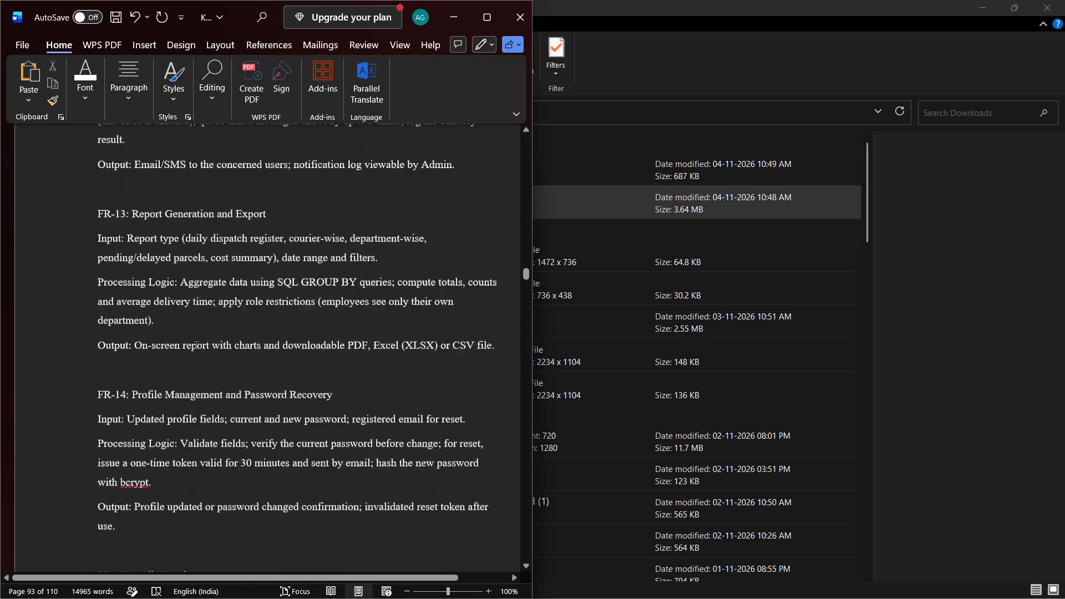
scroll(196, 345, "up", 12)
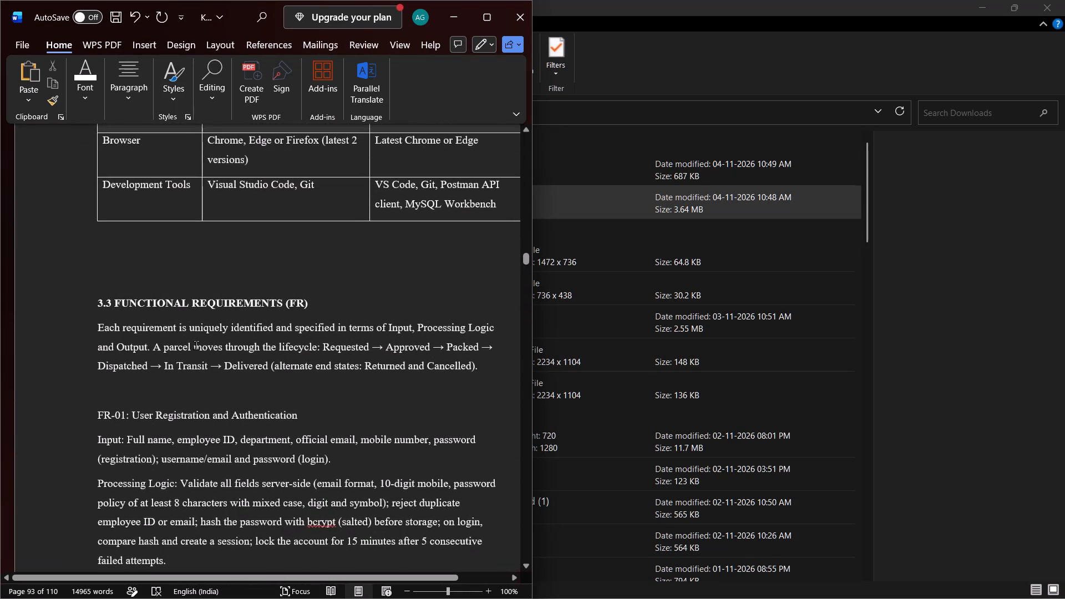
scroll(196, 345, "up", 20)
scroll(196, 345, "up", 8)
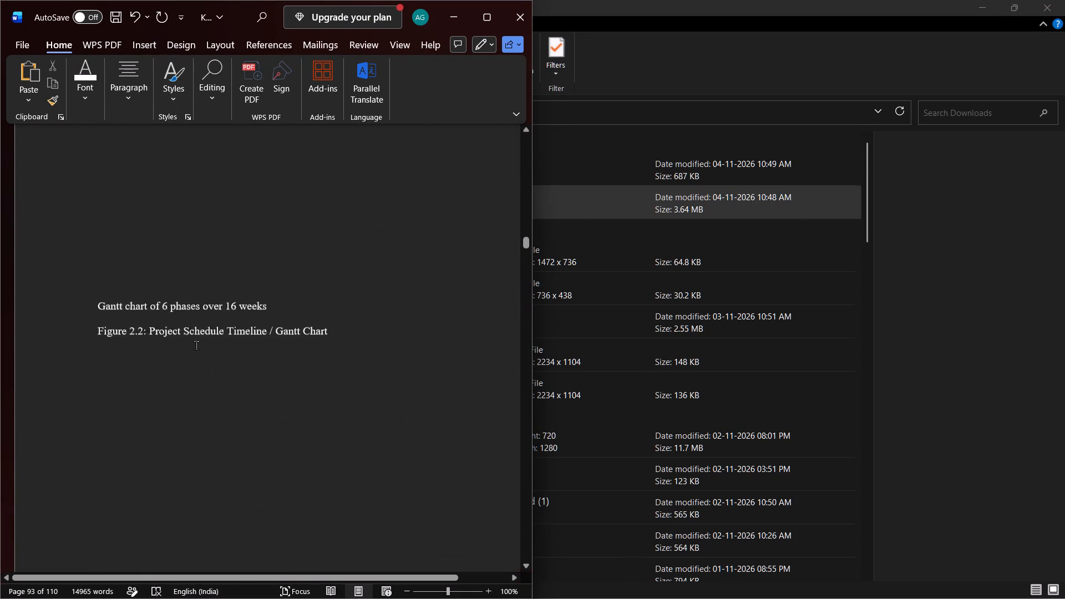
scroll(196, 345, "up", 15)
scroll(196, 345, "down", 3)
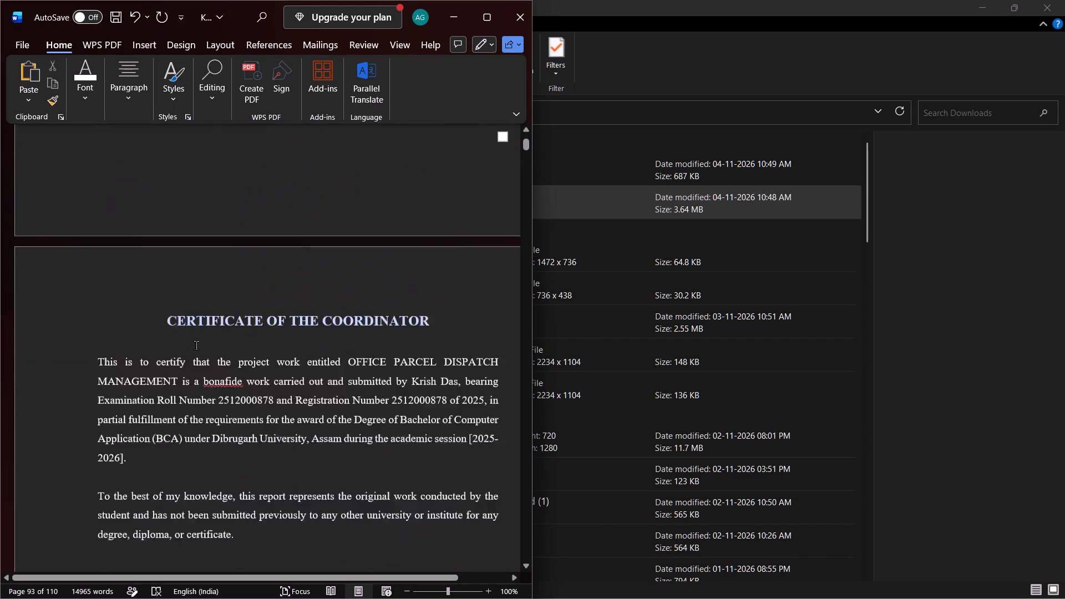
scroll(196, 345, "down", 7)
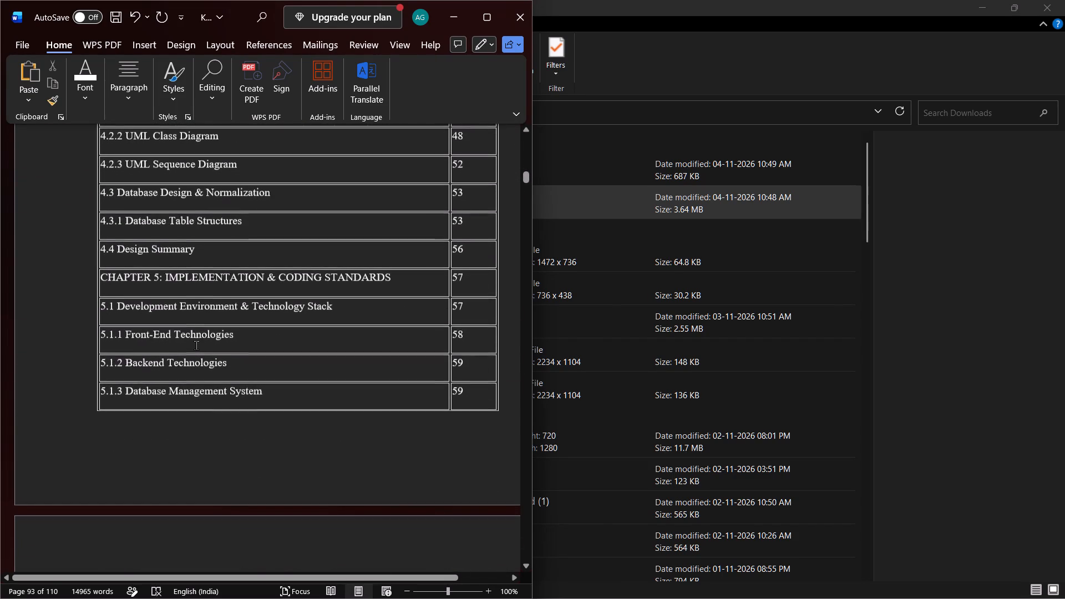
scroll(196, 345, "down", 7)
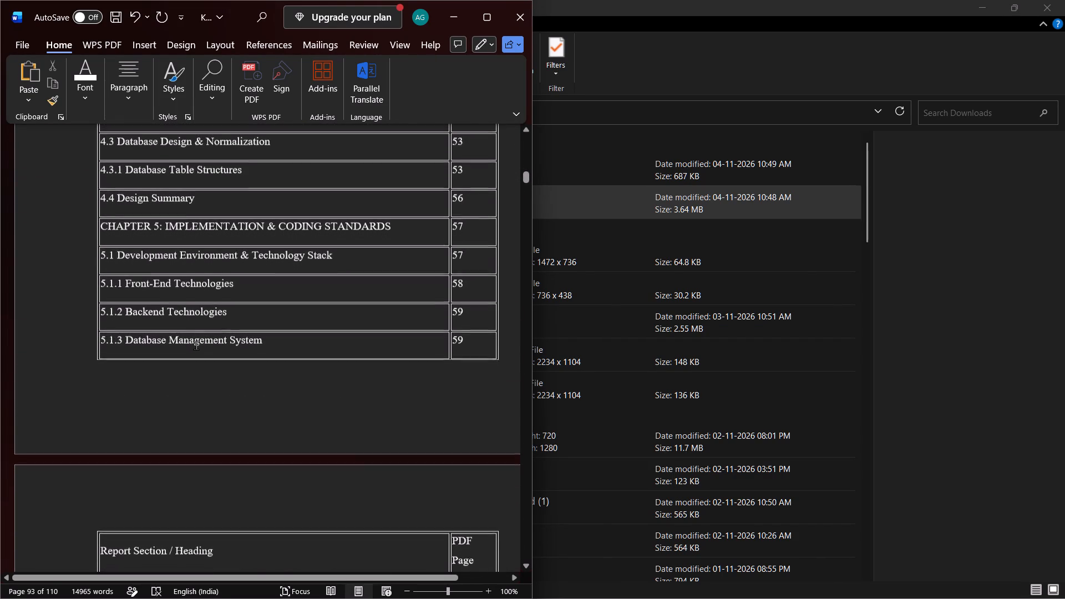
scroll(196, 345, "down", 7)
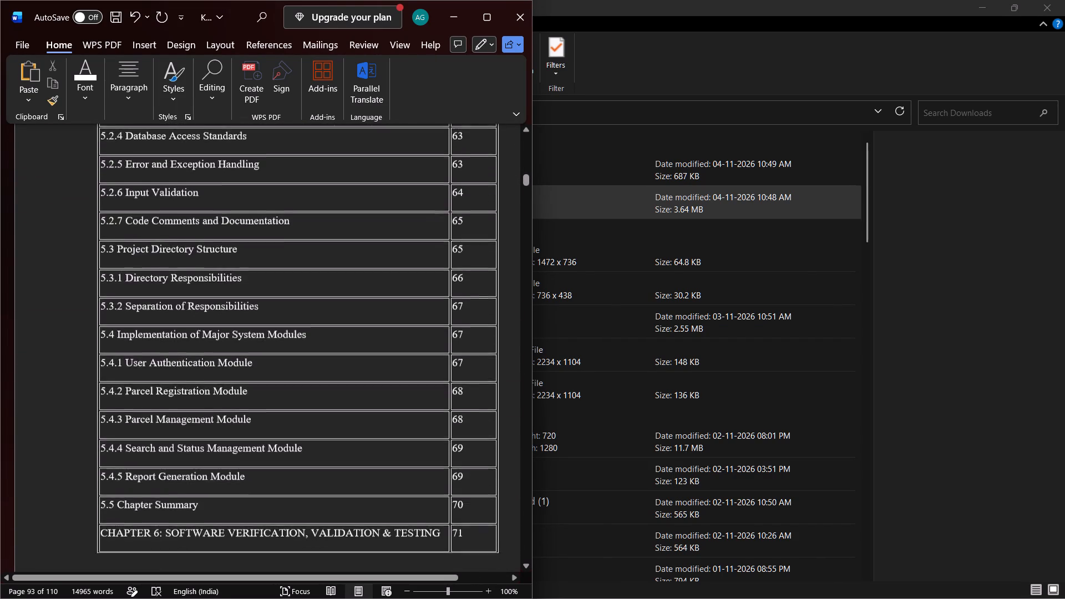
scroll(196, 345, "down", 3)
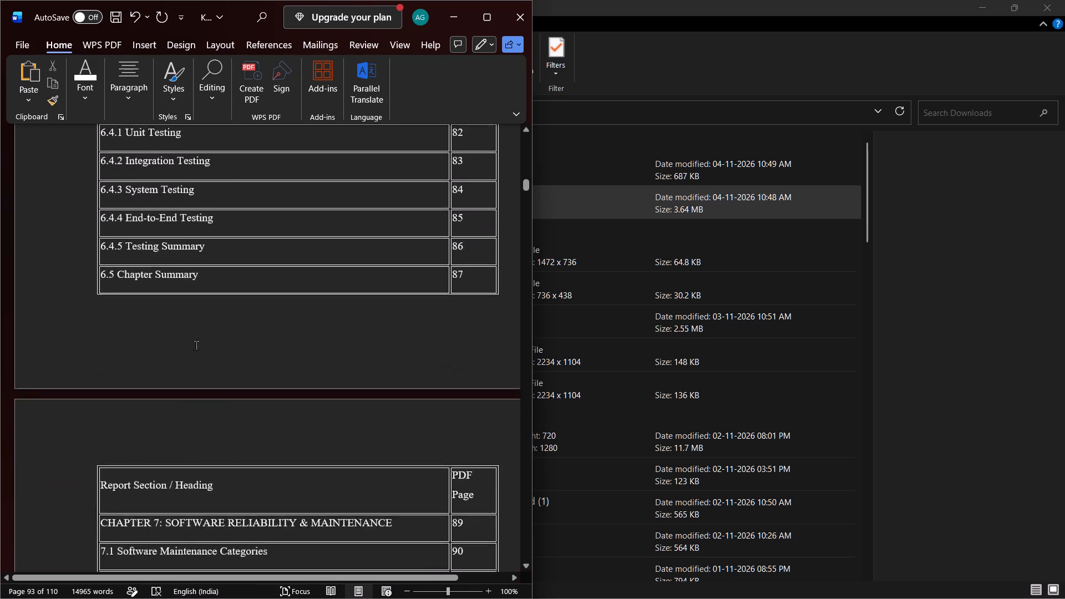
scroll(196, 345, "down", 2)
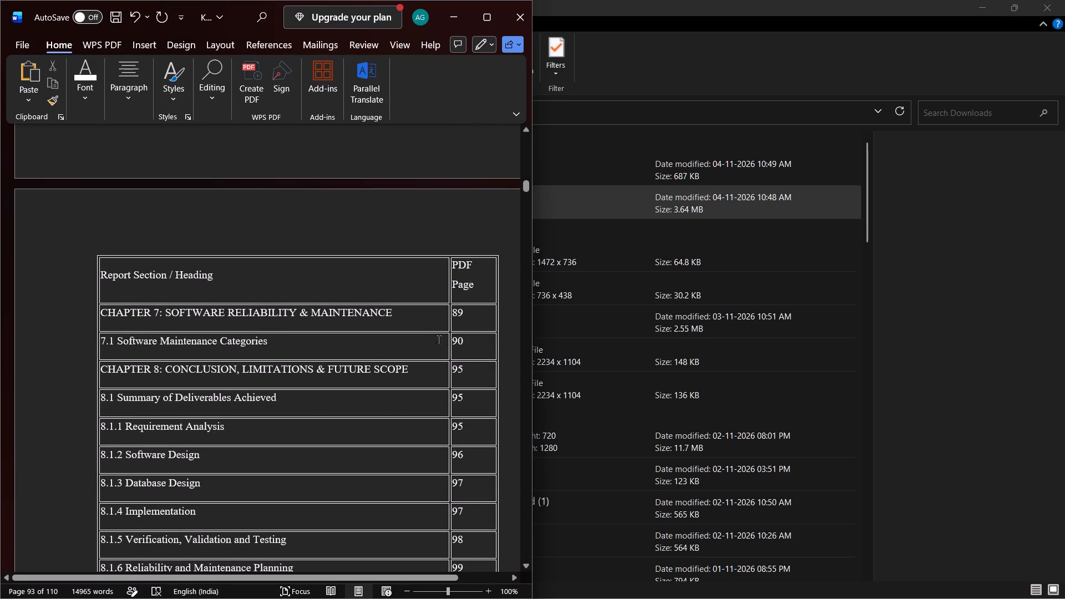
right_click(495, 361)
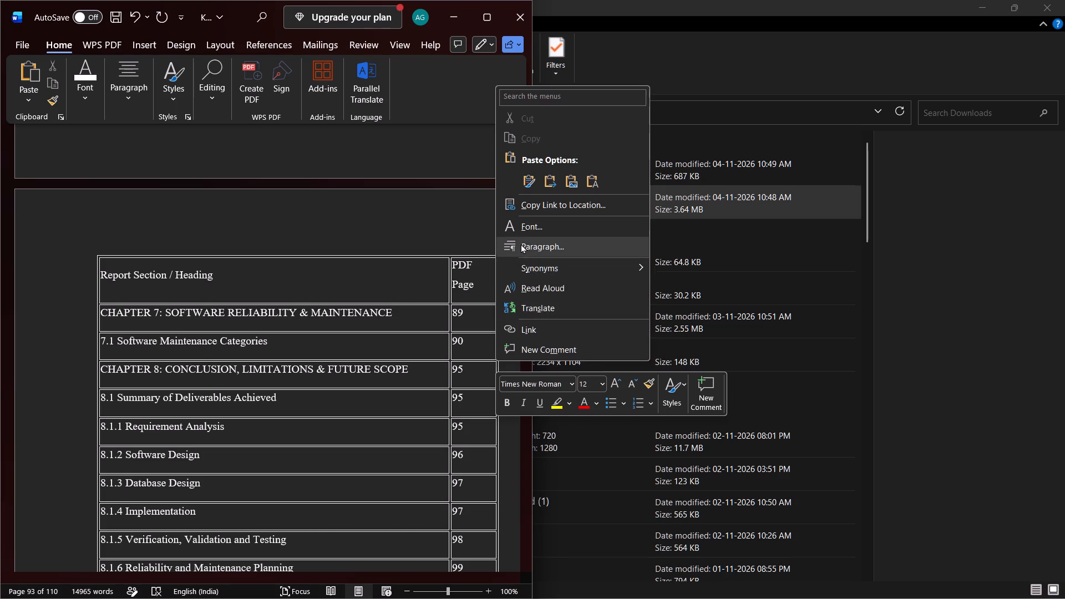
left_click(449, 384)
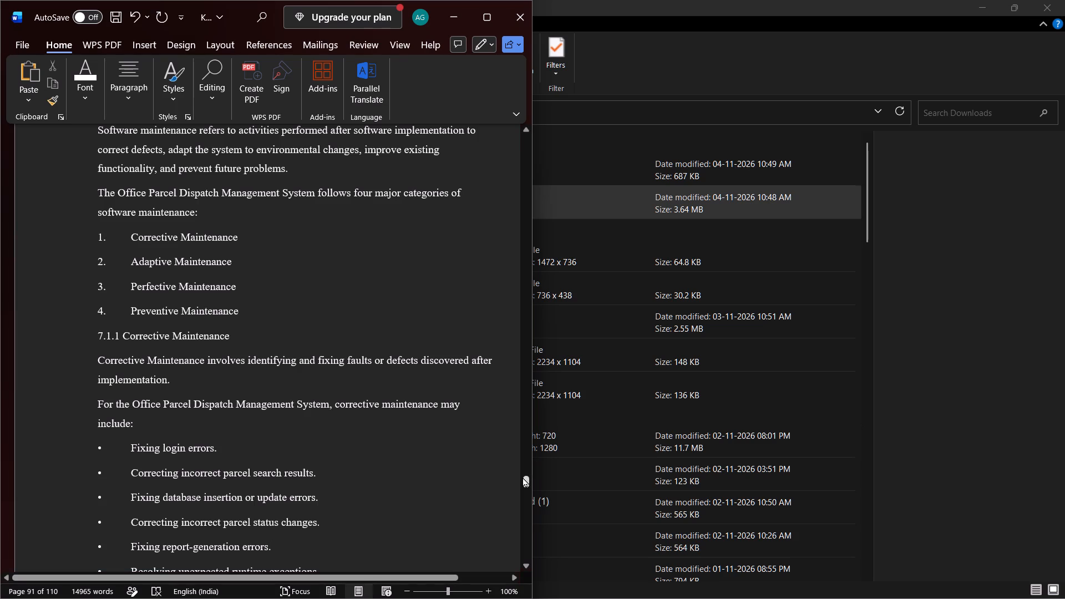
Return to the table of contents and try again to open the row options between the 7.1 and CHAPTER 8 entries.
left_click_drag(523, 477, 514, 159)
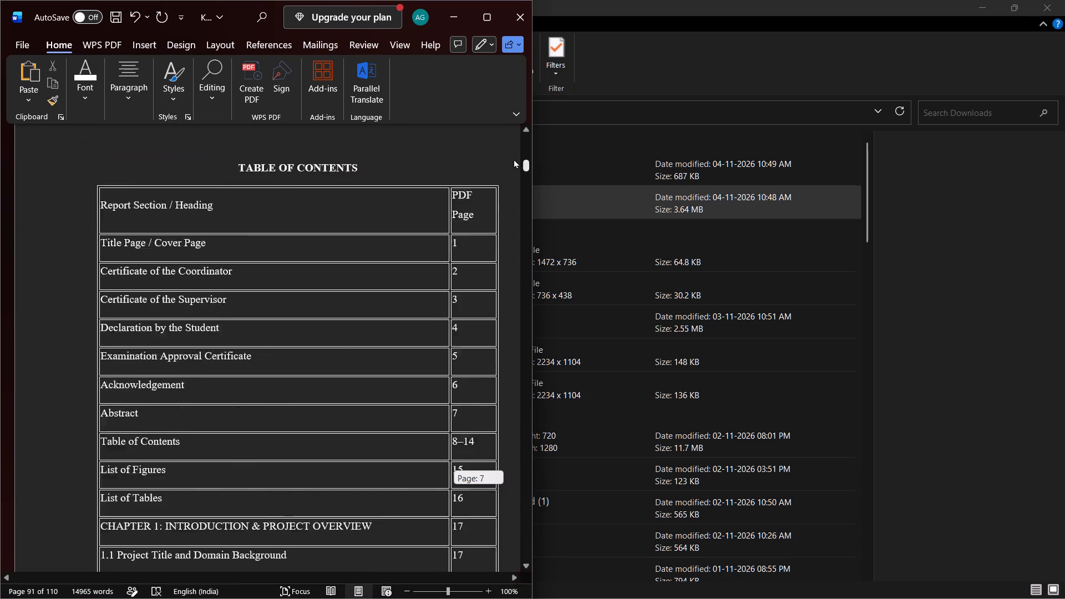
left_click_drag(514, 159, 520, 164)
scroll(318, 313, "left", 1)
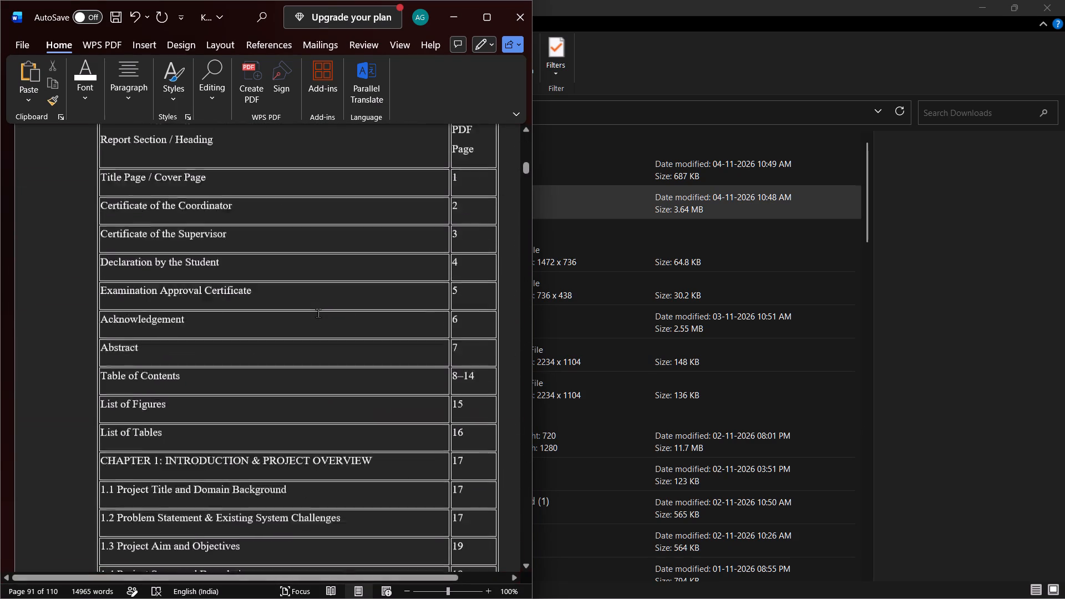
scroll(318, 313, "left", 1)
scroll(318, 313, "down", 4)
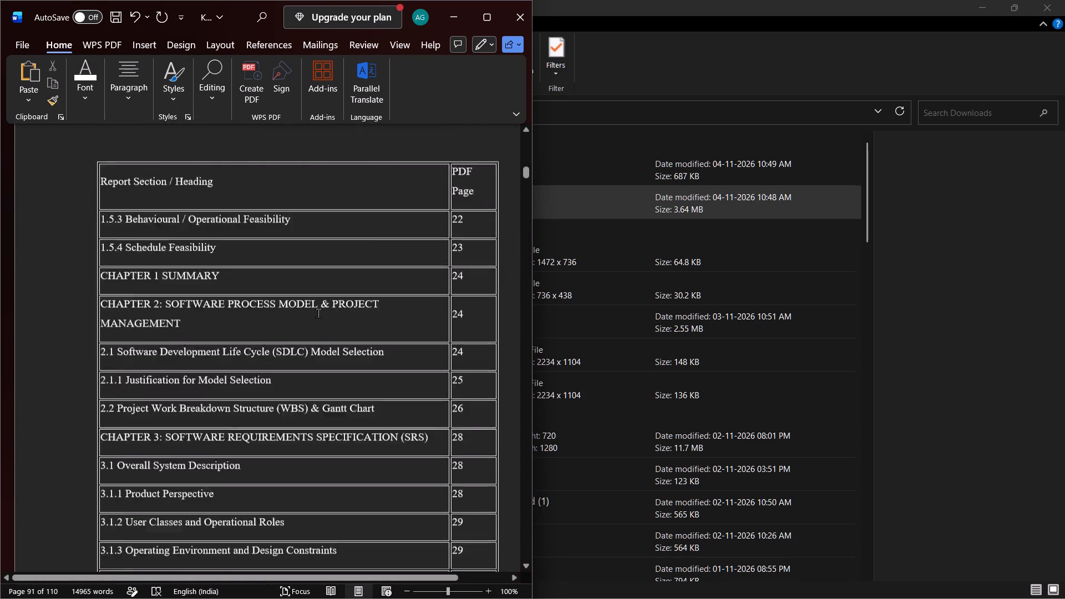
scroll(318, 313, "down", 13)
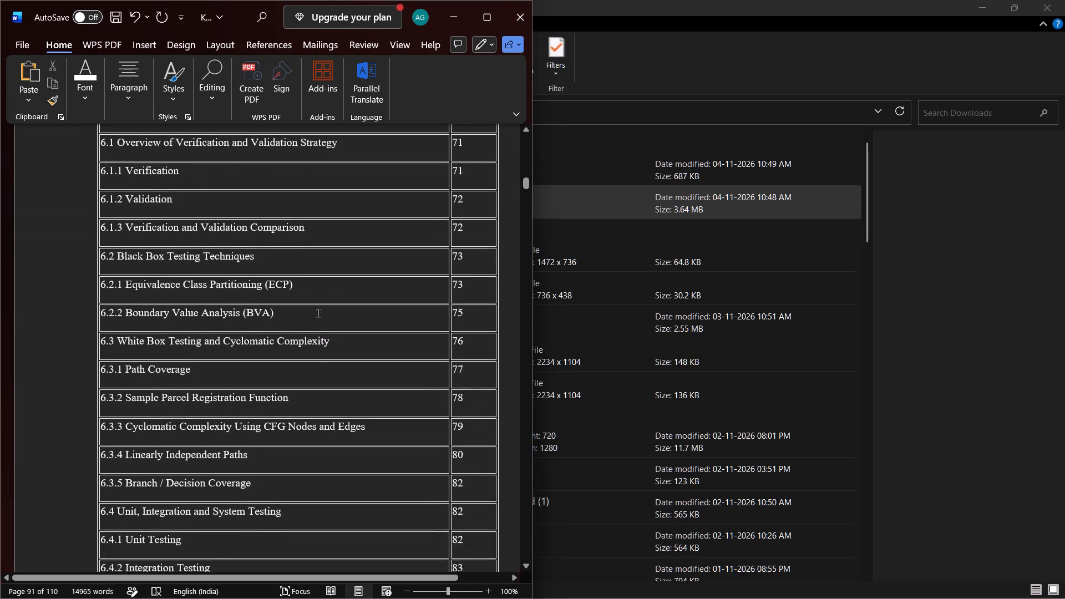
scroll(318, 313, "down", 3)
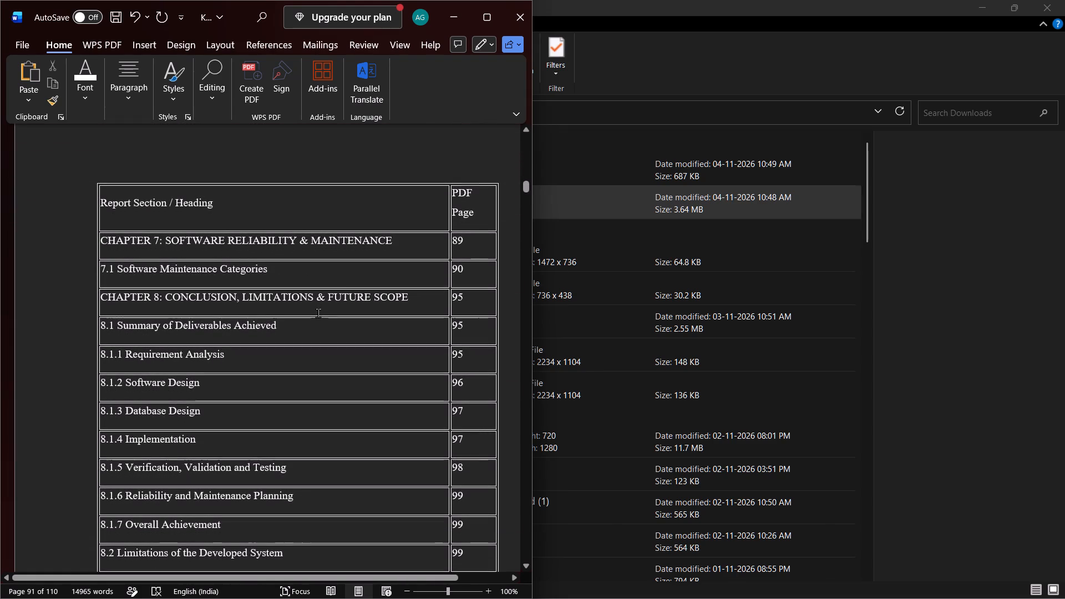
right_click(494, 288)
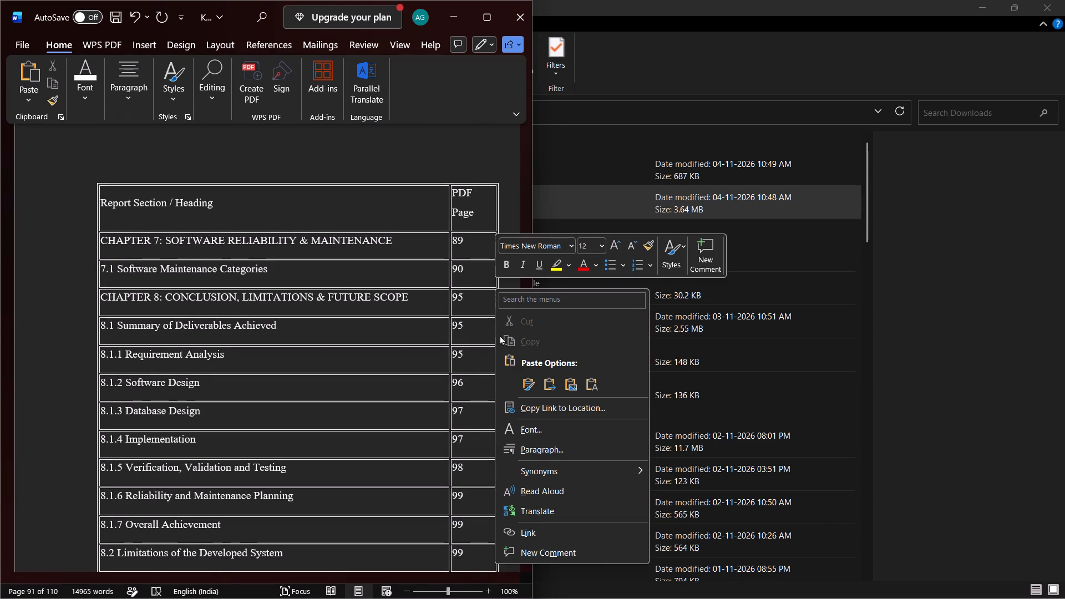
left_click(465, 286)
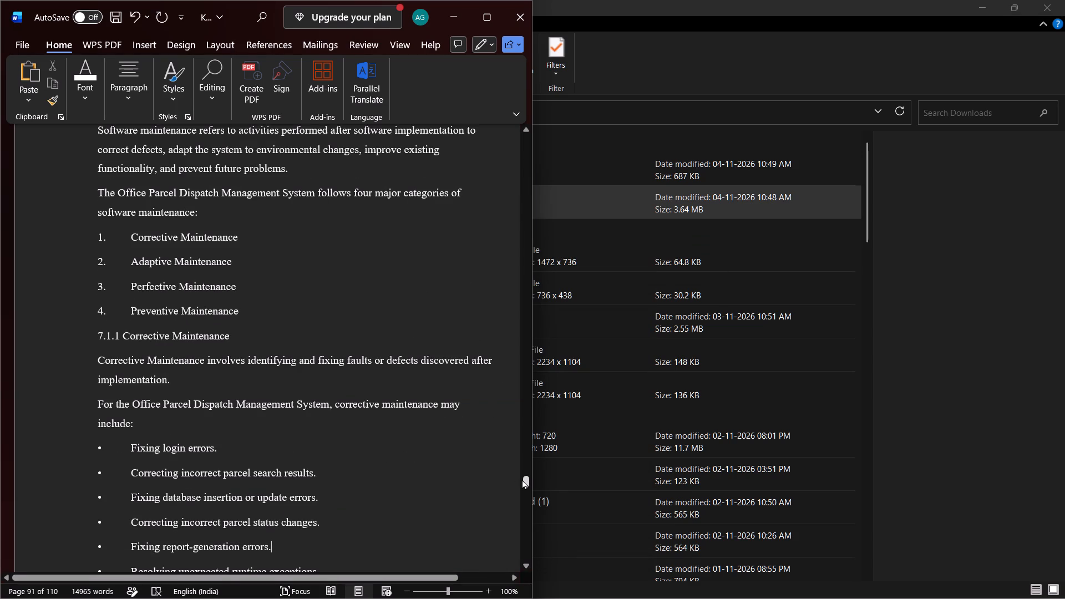
Undo the rewritten 7.1 Software Maintenance Categories row and the deletion of the original Chapter 7 entries in the table of contents.
left_click_drag(522, 479, 475, 262)
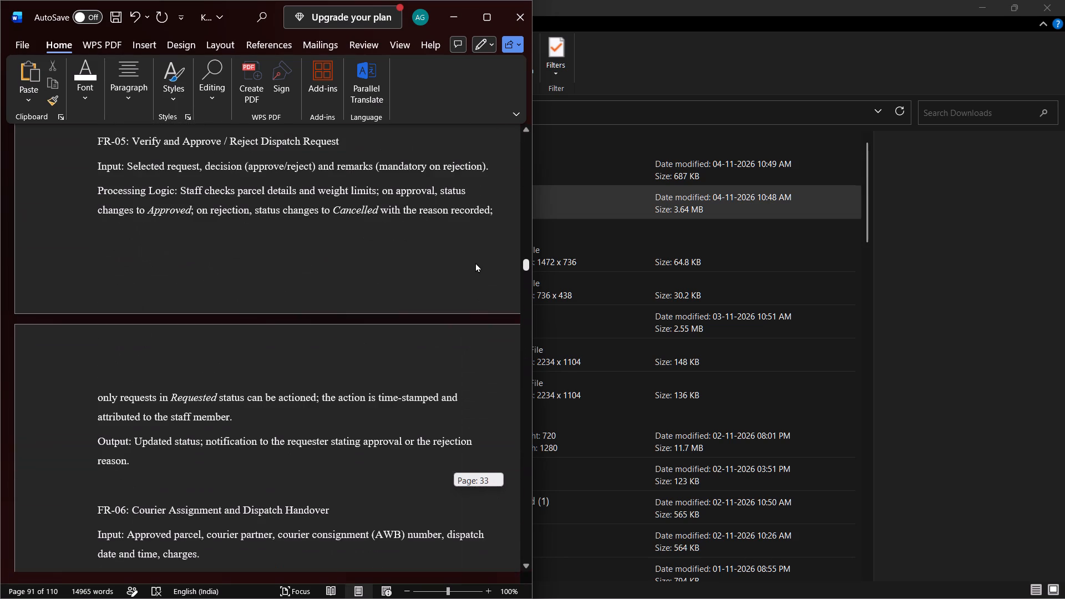
left_click_drag(475, 262, 480, 214)
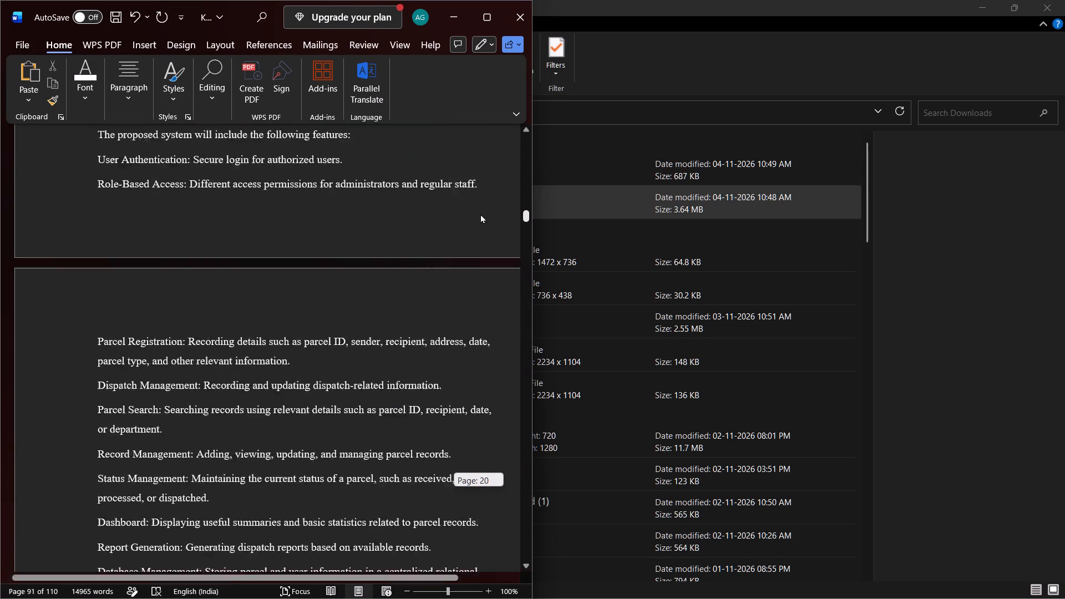
left_click_drag(480, 214, 486, 189)
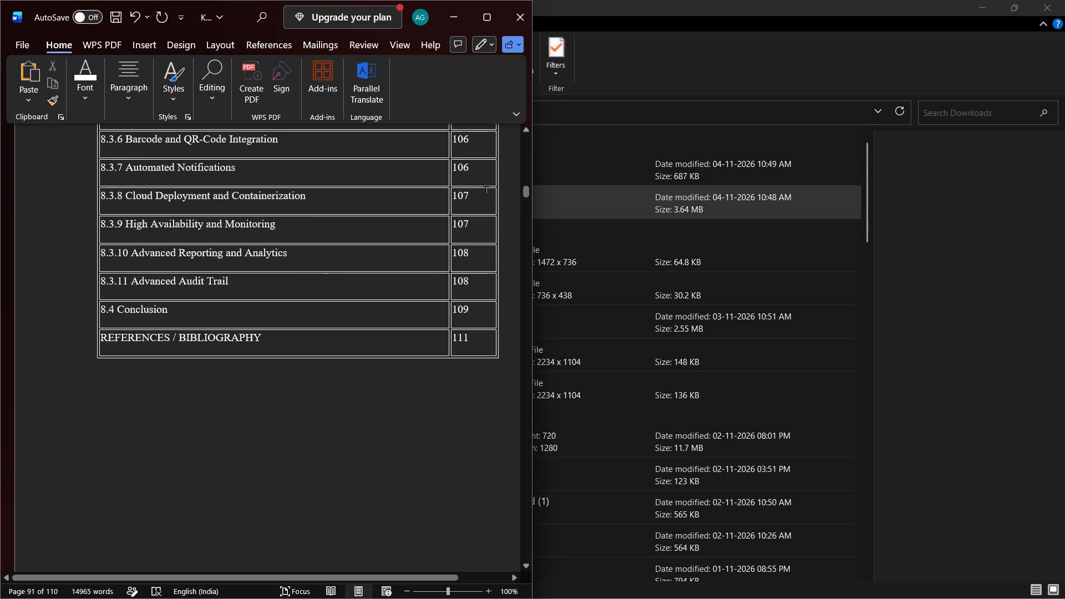
key("Up")
key("Up")
key("Up")
key("Up")
key("Up")
key("Up")
key("Up")
key("Up")
key("Up")
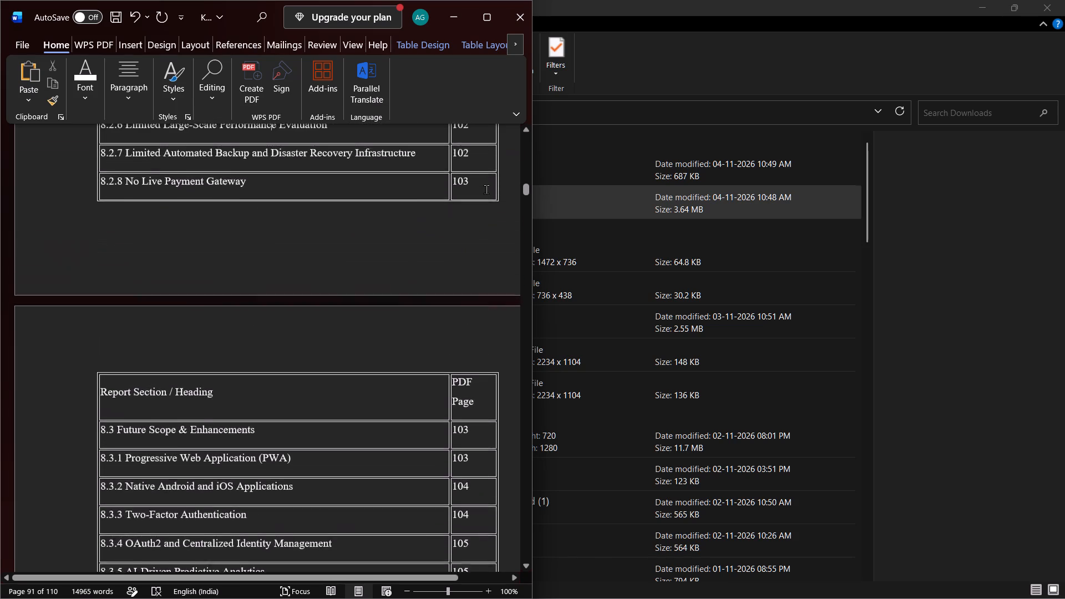
key("Up")
key("Up")
key("Up")
key("Up")
key("Up")
key("Up")
key("Up")
key("Up")
key("Up")
key("Up")
key("Up")
key("Up")
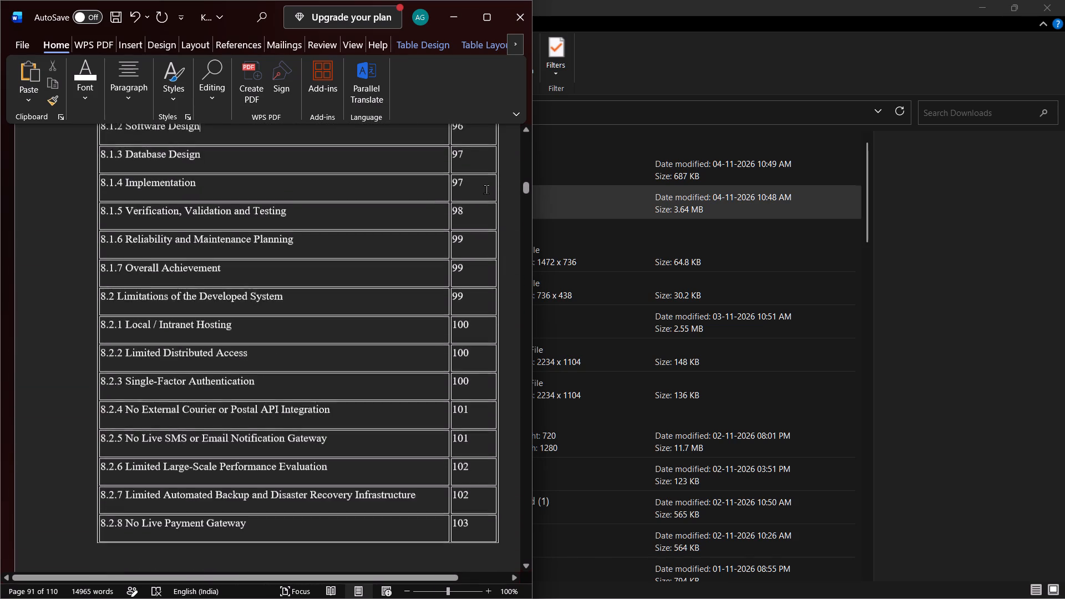
key("Up")
key("Up")
key("Up")
key("Up")
key("Up")
key("Up")
key("Up")
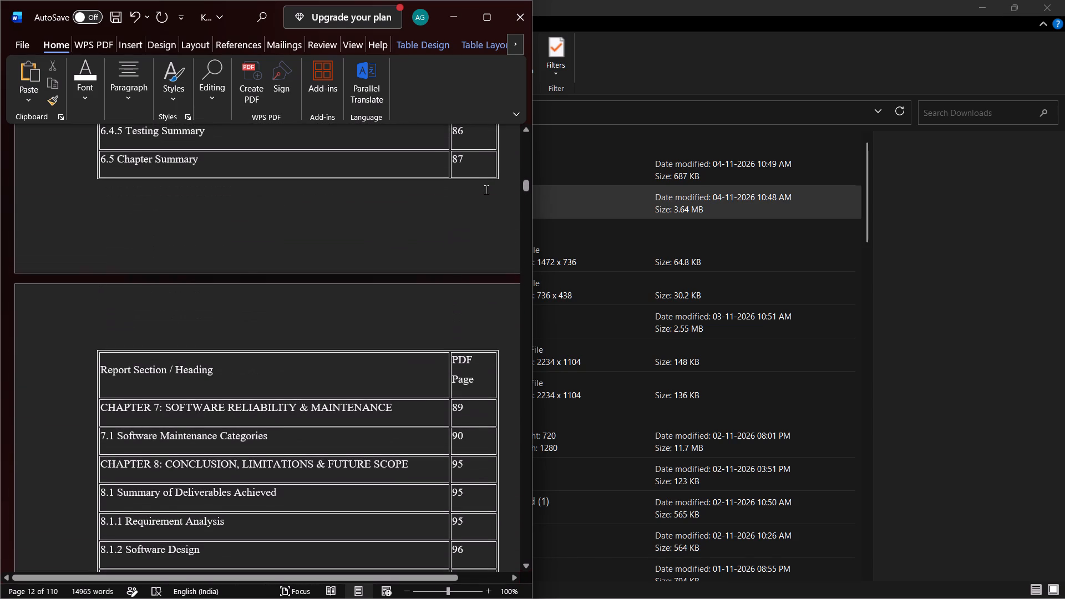
key("ctrl+z")
key("ctrl+z")
key("ctrl+z")
key("ctrl+z")
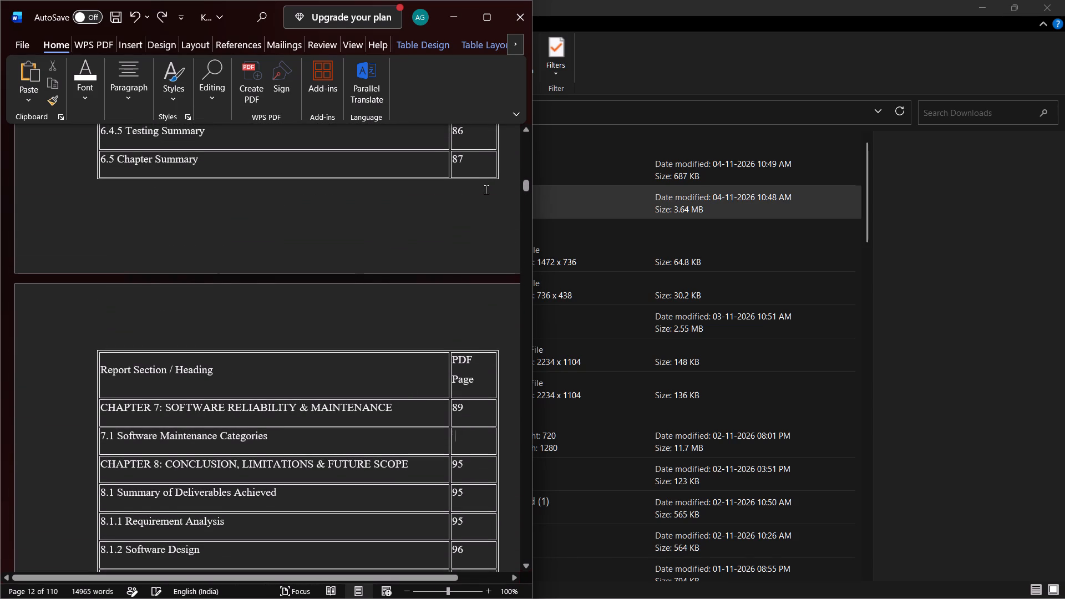
key("ctrl+z")
key("ctrl+z")
key("ctrl+z")
key("ctrl+z")
key("ctrl+z")
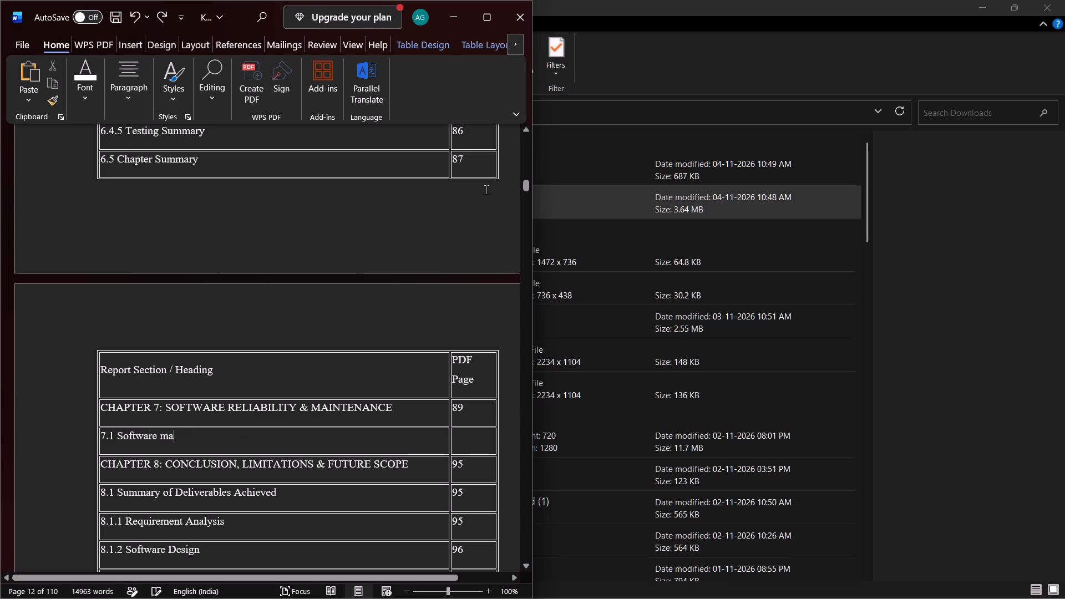
key("ctrl+z")
key("ctrl+z")
key("ctrl+z")
key("ctrl+z")
key("ctrl+z")
key("ctrl+z")
key("ctrl+z")
key("ctrl+z")
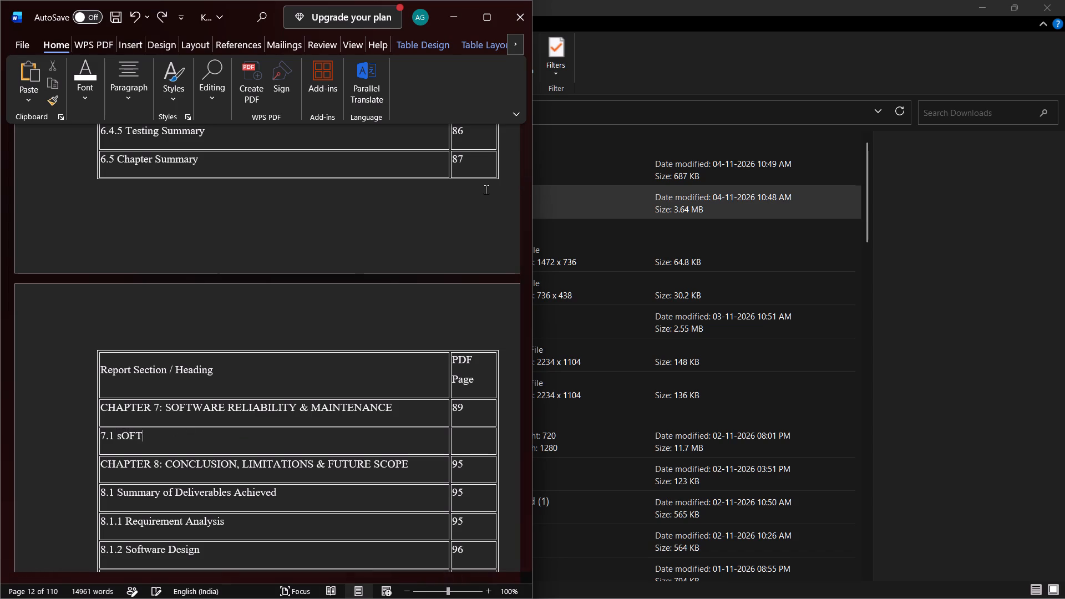
key("ctrl+z")
key("ctrl+z")
key("ctrl+z")
key("ctrl+z")
key("ctrl+z")
key("ctrl+z")
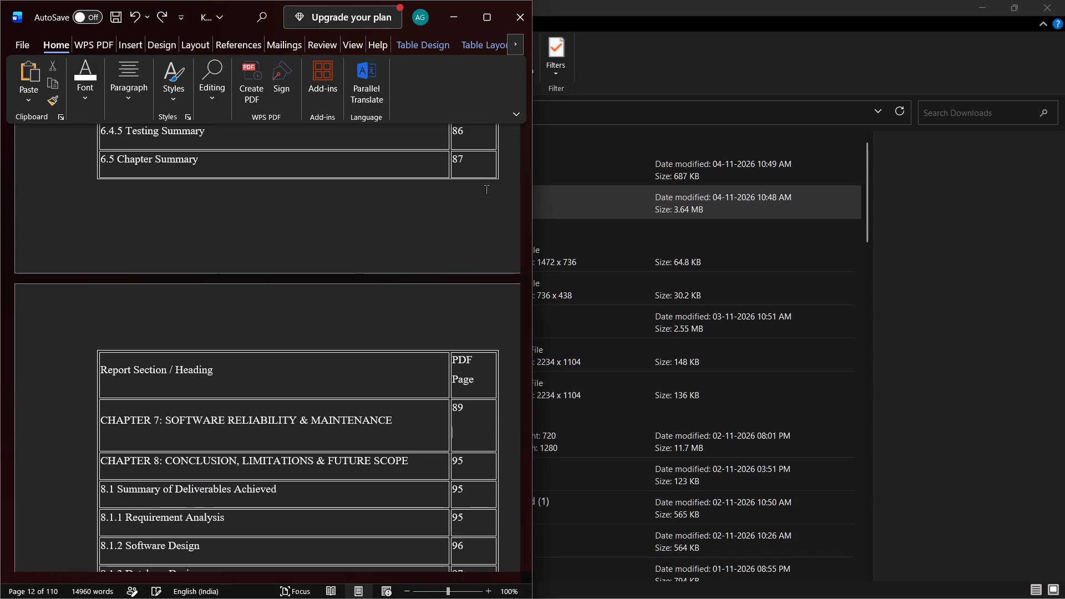
key("ctrl+z")
key("ctrl+z")
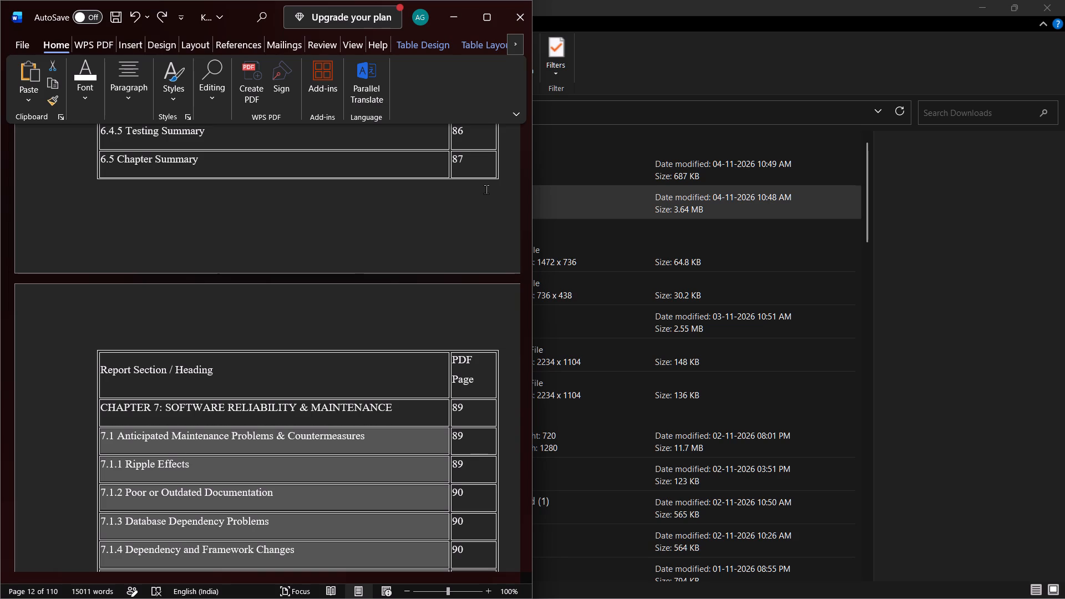
Replace the title of the 7.1 row in the table of contents with "Software Maintenance Categories".
left_click(410, 390)
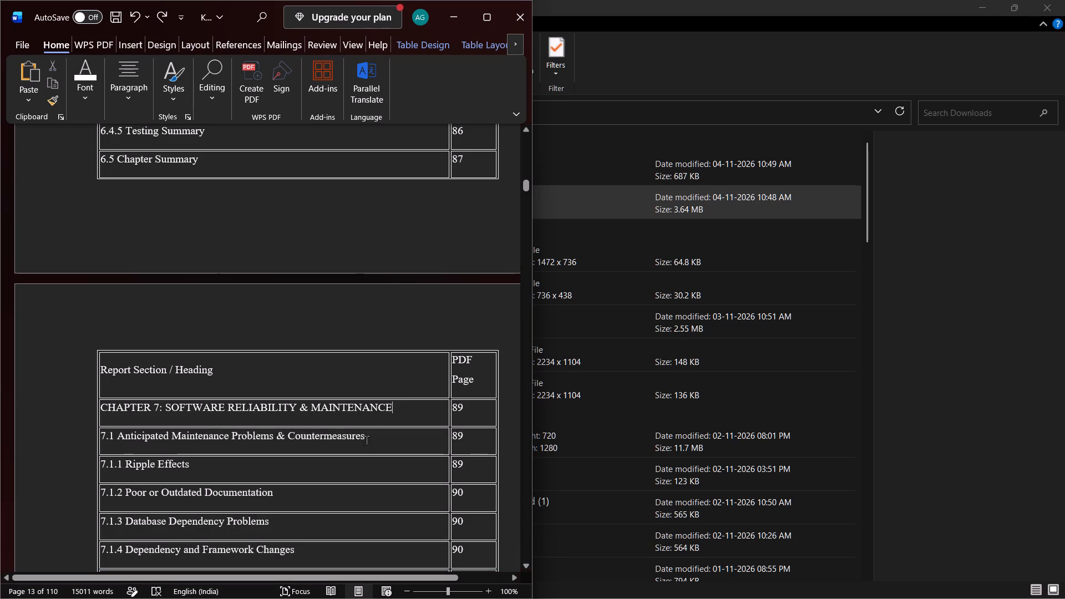
left_click_drag(388, 436, 195, 468)
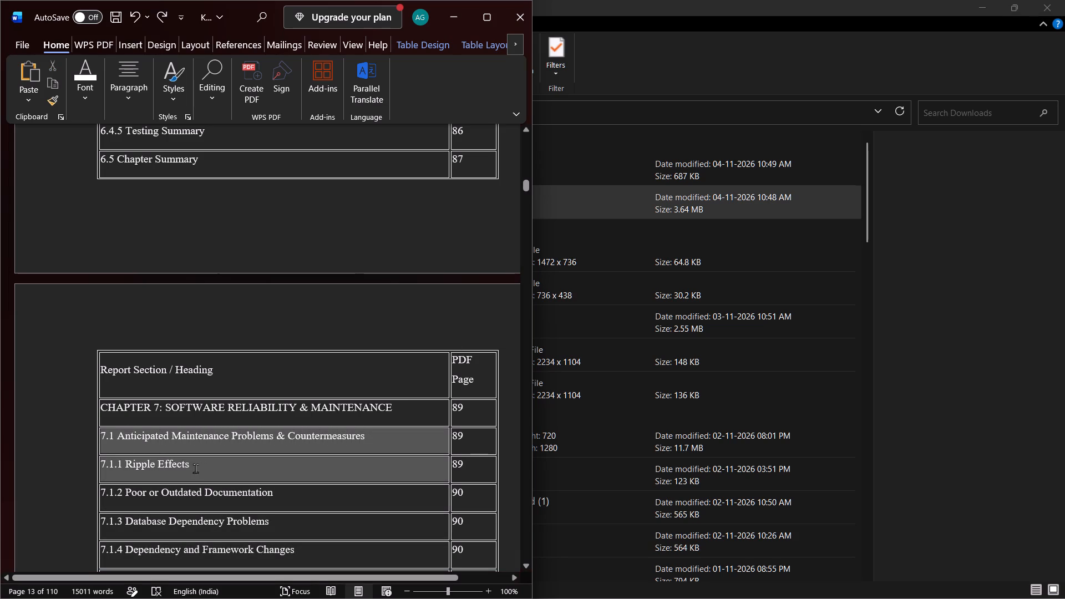
left_click_drag(195, 468, 124, 432)
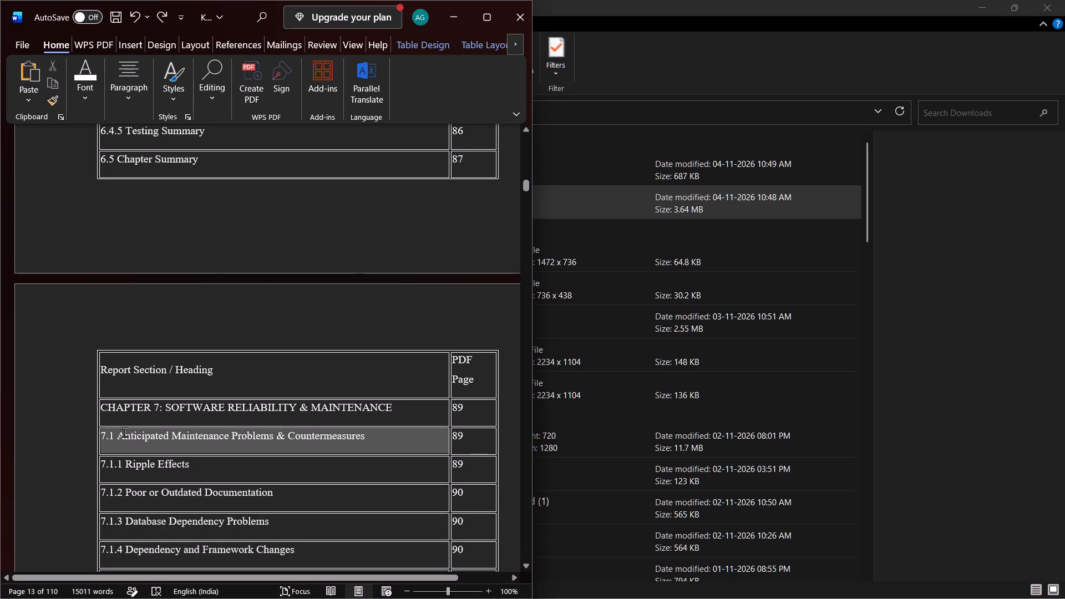
left_click_drag(124, 432, 344, 435)
left_click(344, 435)
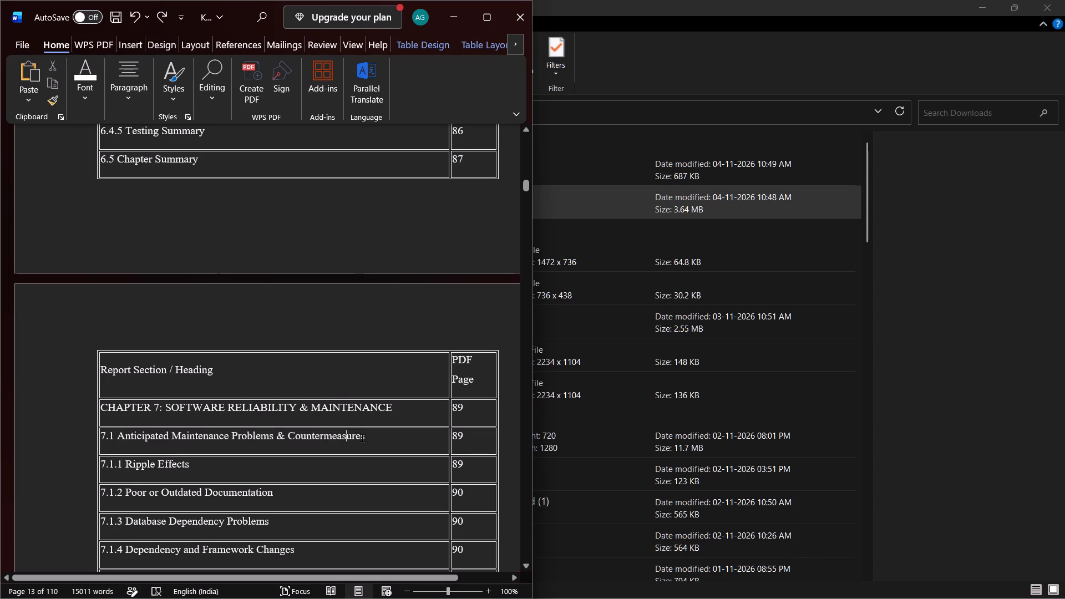
left_click(362, 438)
left_click(364, 438)
key("BackSpace")
key("BackSpace")
key("BackSpace")
key("BackSpace")
key("BackSpace")
key("BackSpace")
key("BackSpace")
key("BackSpace")
key("BackSpace")
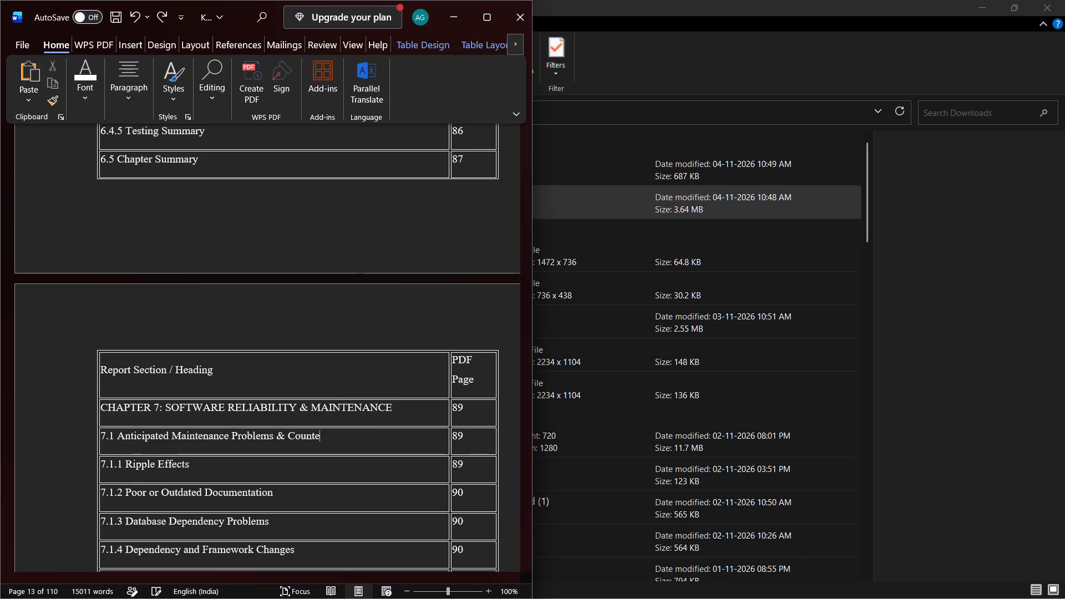
key("BackSpace")
key("BackSpace")
key("BackSpace")
key("BackSpace")
key("BackSpace")
key("BackSpace")
key("BackSpace")
key("BackSpace")
key("BackSpace")
key("BackSpace")
key("BackSpace")
key("BackSpace")
key("BackSpace")
key("BackSpace")
key("BackSpace")
key("BackSpace")
key("BackSpace")
key("BackSpace")
key("BackSpace")
key("BackSpace")
key("BackSpace")
key("BackSpace")
key("BackSpace")
key("BackSpace")
key("BackSpace")
key("BackSpace")
key("BackSpace")
key("BackSpace")
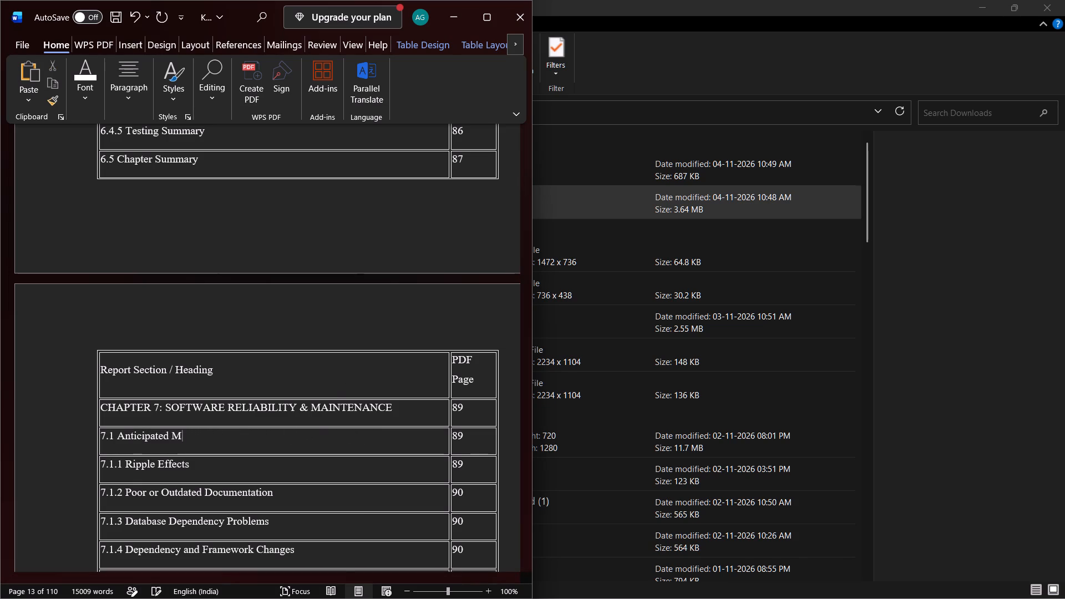
key("BackSpace")
key("BackSpace")
key("BackSpace")
key("BackSpace")
key("BackSpace")
key("BackSpace")
key("BackSpace")
key("BackSpace")
key("BackSpace")
key("BackSpace")
key("BackSpace")
key("BackSpace")
key("BackSpace")
type("So")
type("ftware ma")
key("BackSpace")
key("BackSpace")
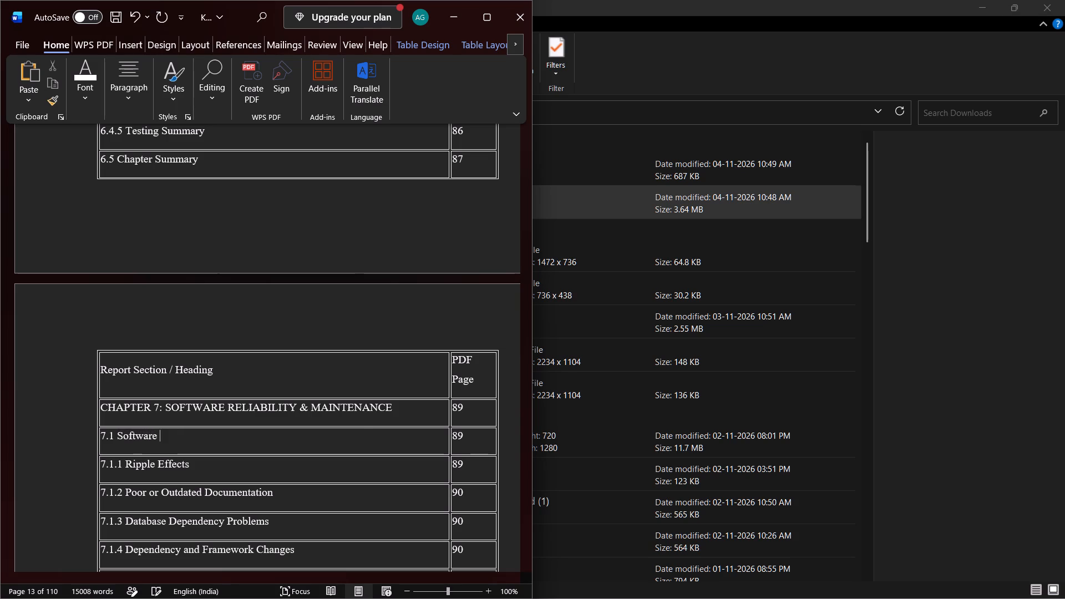
type("Maintainan")
type("ce")
key("space")
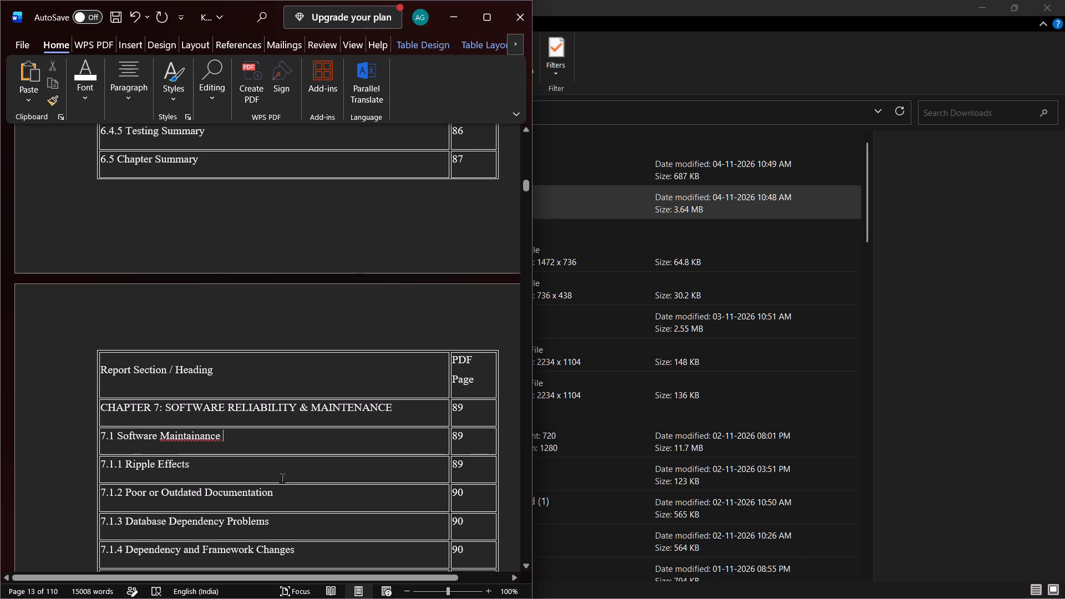
left_click(210, 439)
key("a")
left_click(234, 439)
key("BackSpace")
key("BackSpace")
key("BackSpace")
key("BackSpace")
type("ce")
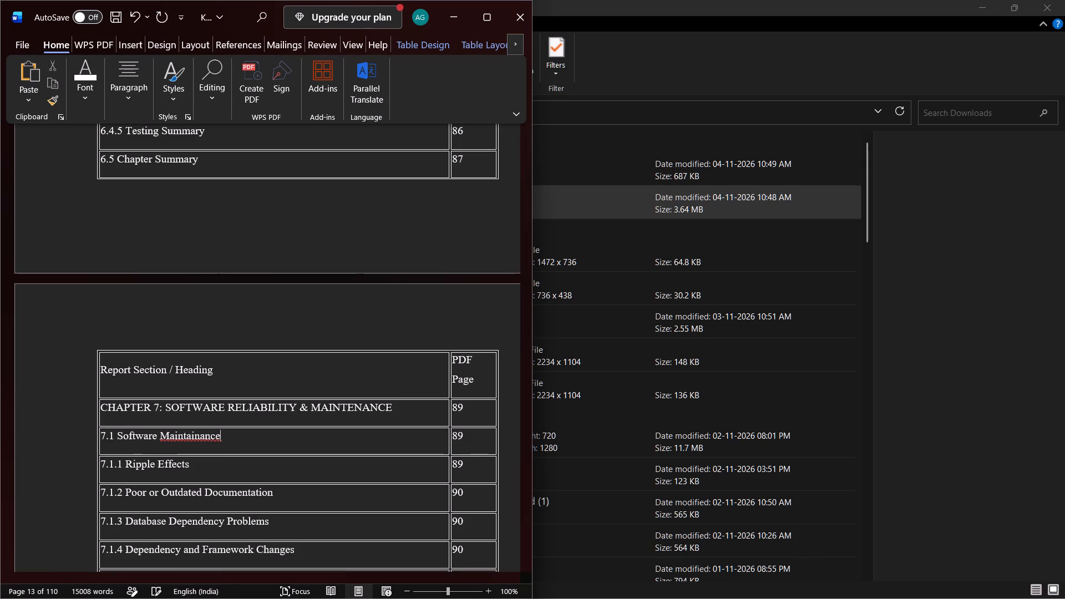
key("space")
right_click(211, 438)
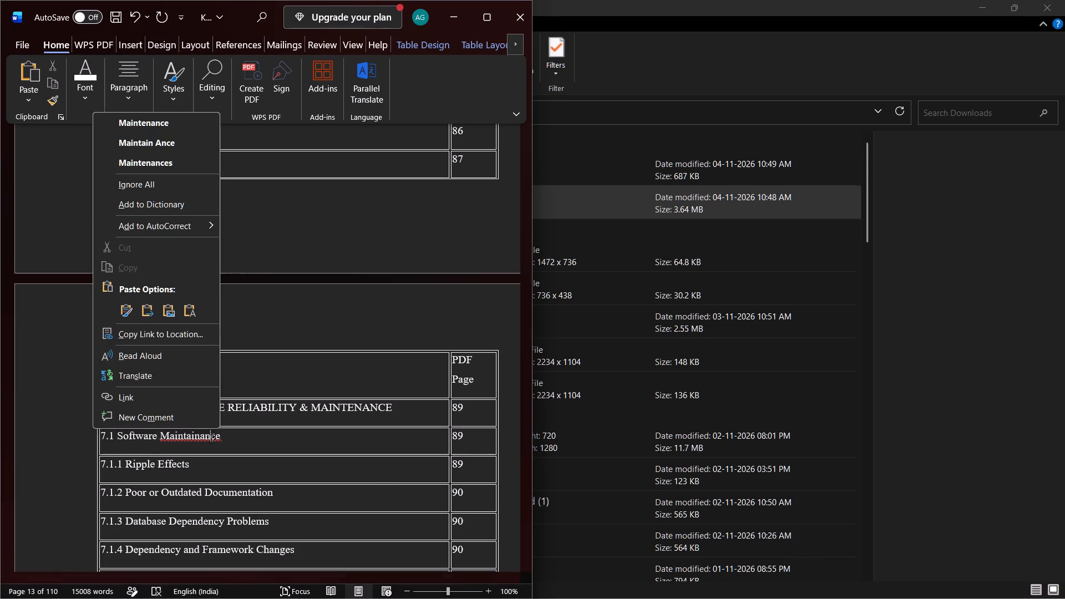
left_click(173, 129)
key("space")
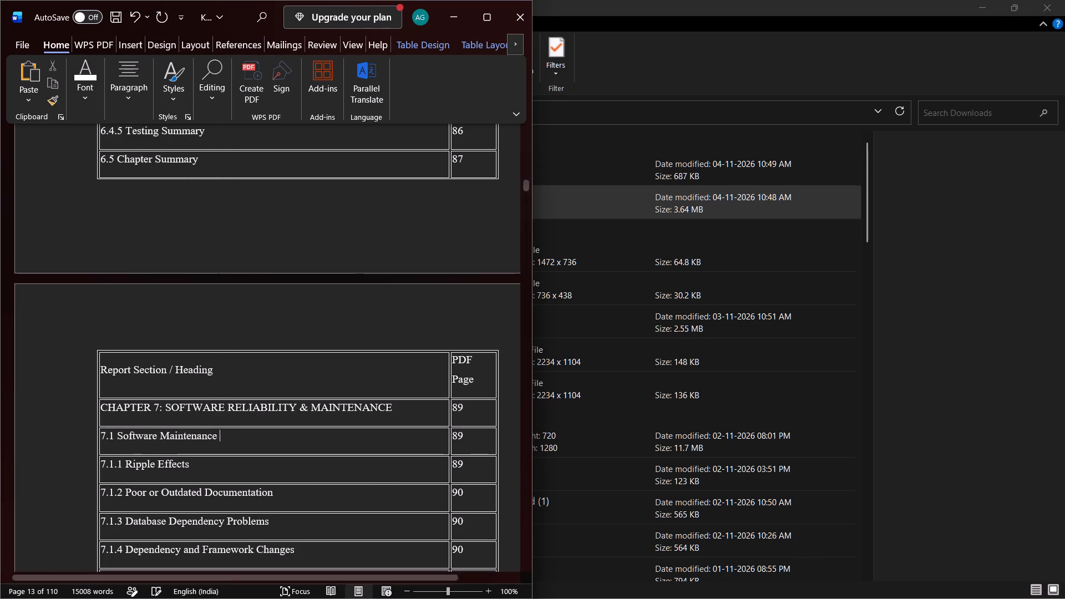
type("Cat")
type("egories")
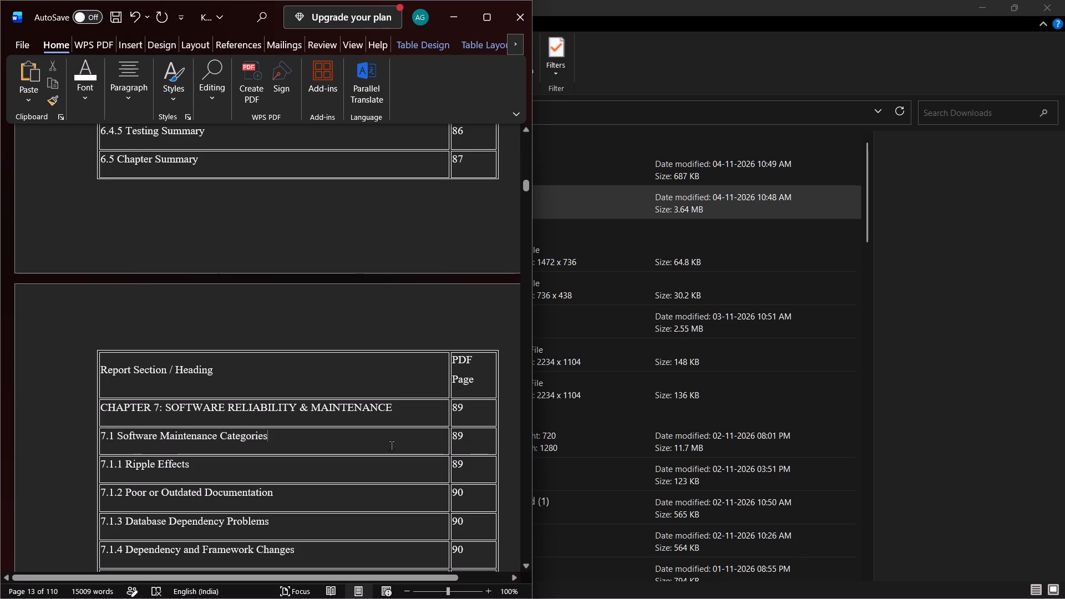
Set the page number of the 7.1 Software Maintenance Categories row to 90.
left_click(464, 434)
key("BackSpace")
key("BackSpace")
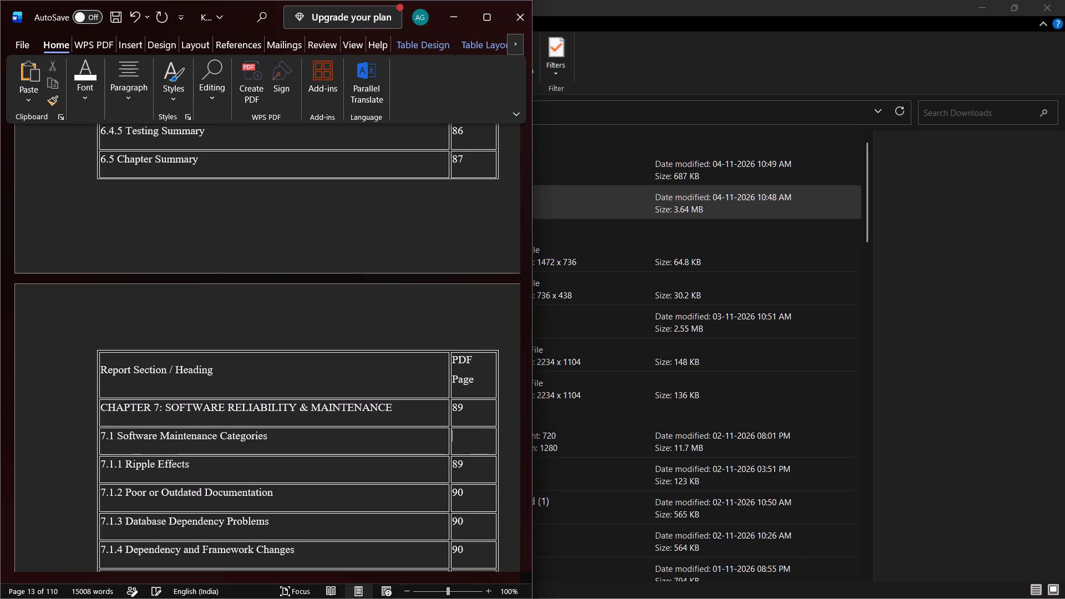
key("Page_Up")
key("Down")
key("Down")
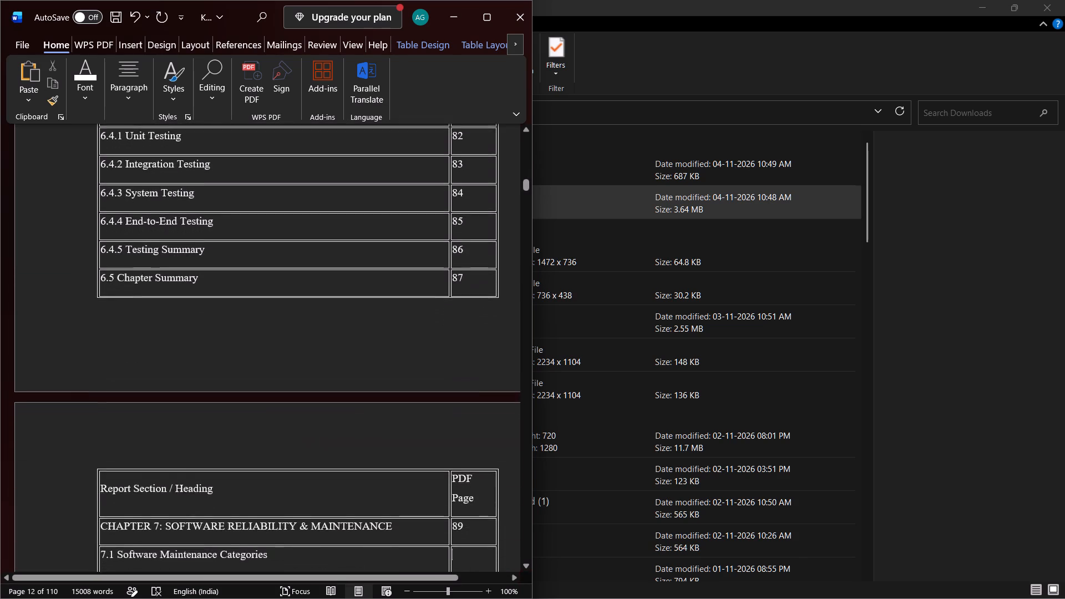
key("Down")
key("Down")
key("Down")
type("90")
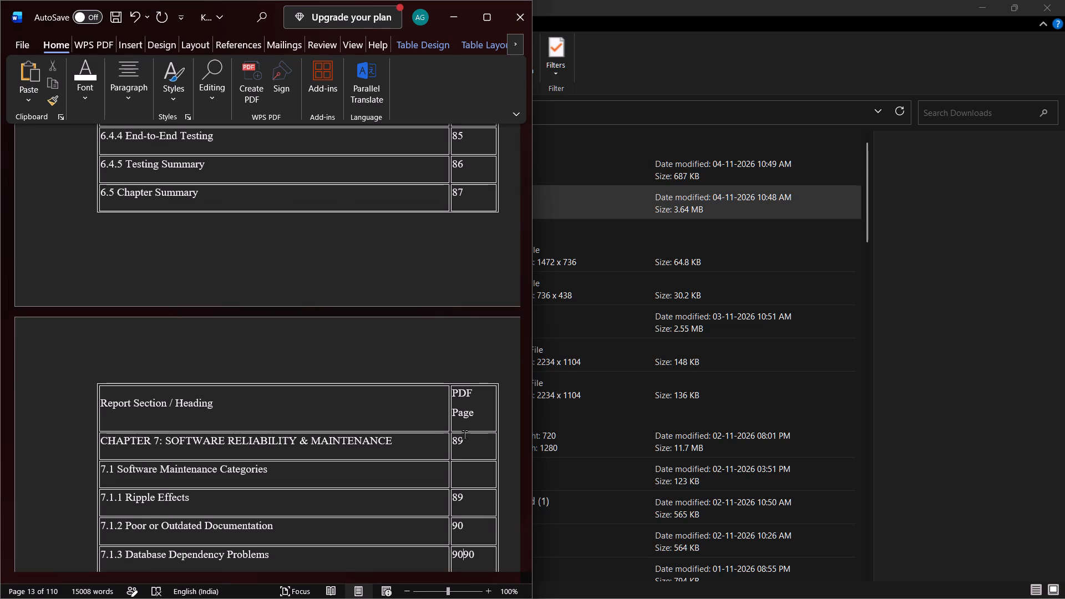
key("ctrl+z")
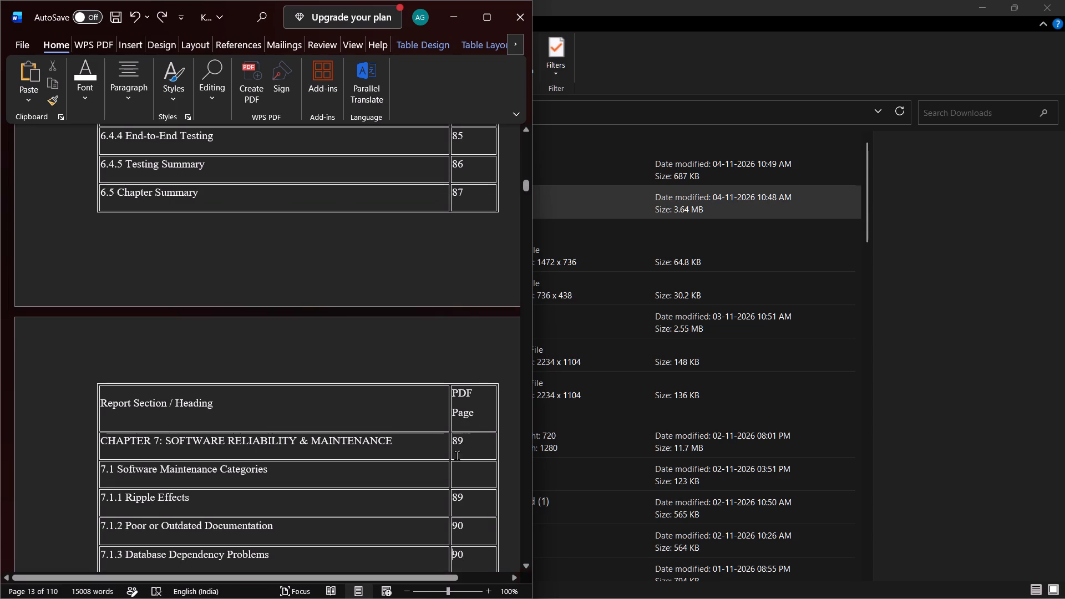
left_click(463, 473)
type("90")
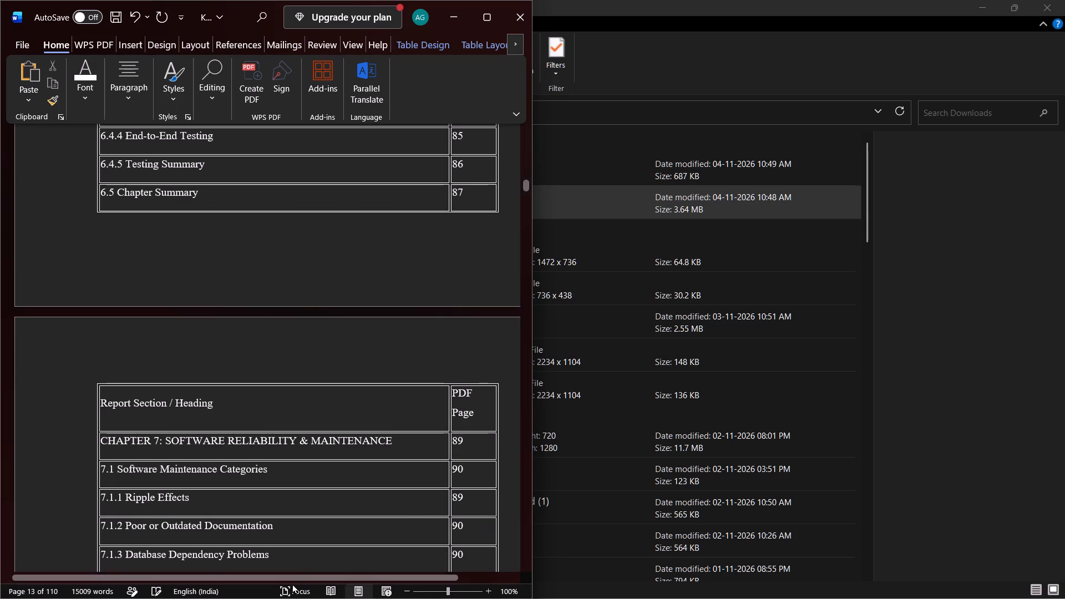
Replace the title "Ripple Effects" in the 7.1.1 row of the table of contents with "Corrective Maintenance".
left_click_drag(214, 506, 167, 504)
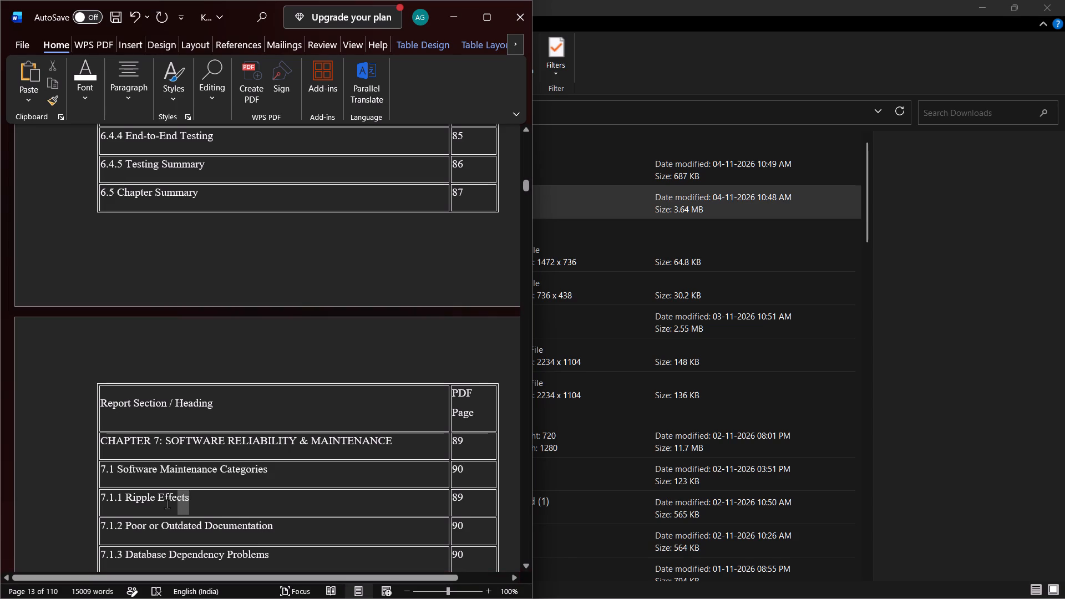
left_click_drag(167, 504, 136, 502)
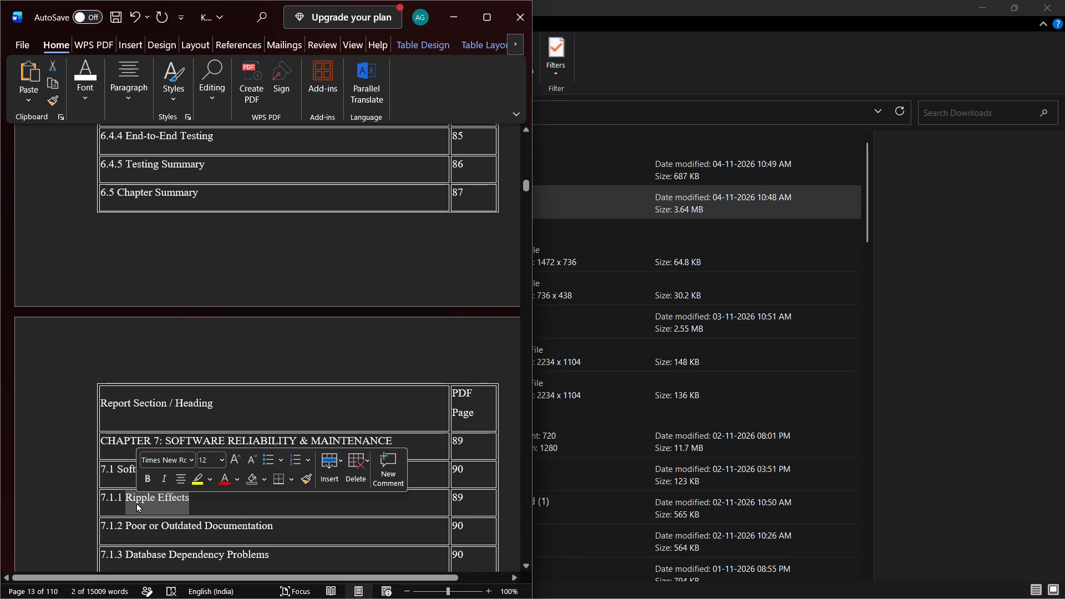
type("Corrective Maintsao")
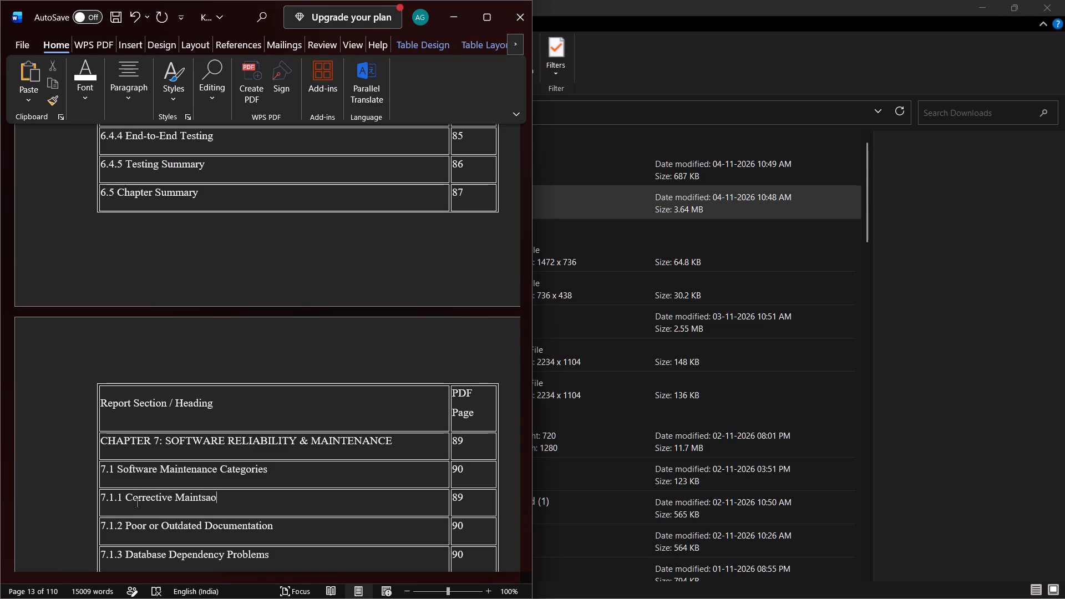
key("BackSpace")
key("BackSpace")
key("BackSpace")
type("innance")
key("space")
key("BackSpace")
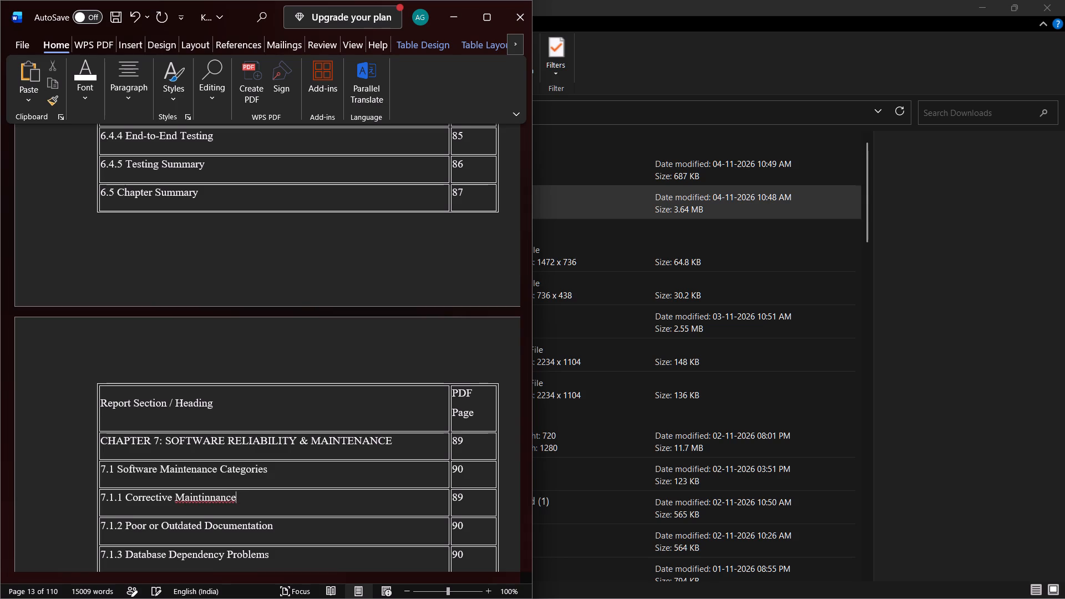
right_click(189, 496)
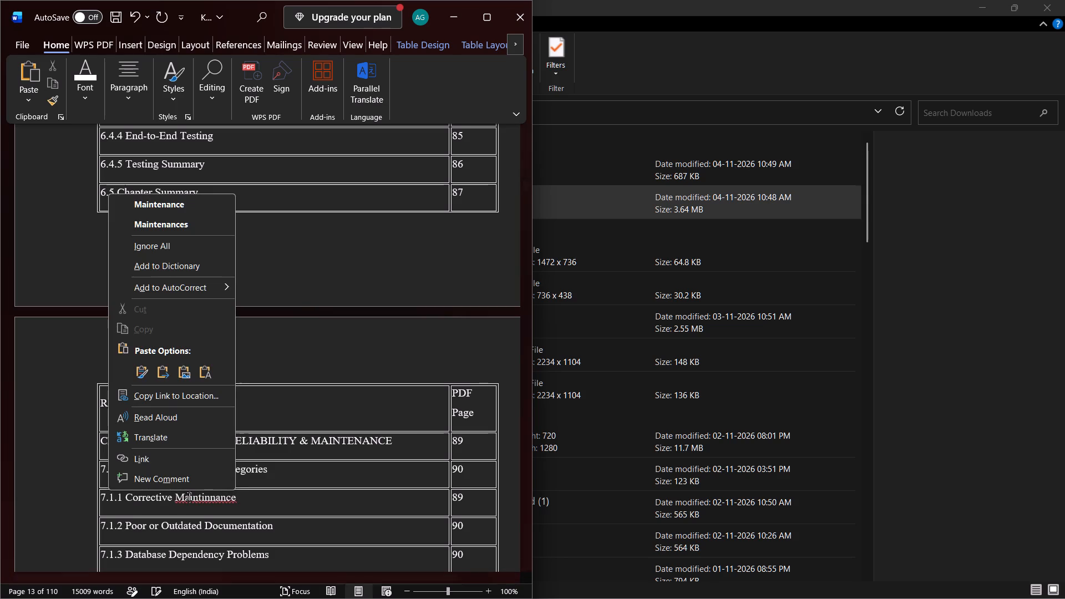
left_click(187, 211)
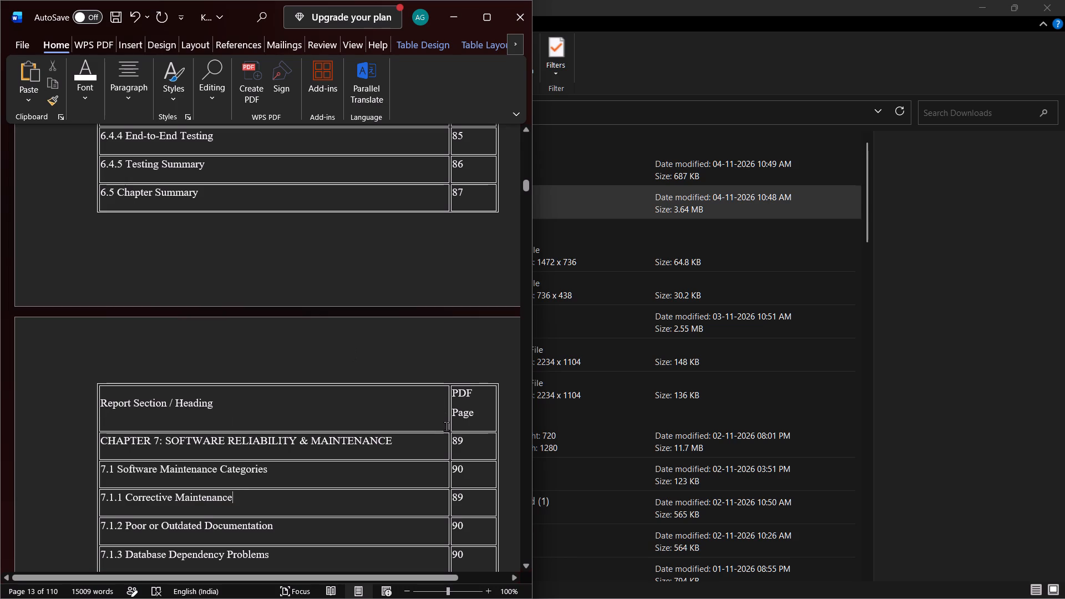
Set the page number of the 7.1.1 Corrective Maintenance row to 91.
left_click(467, 507)
key("BackSpace")
key("BackSpace")
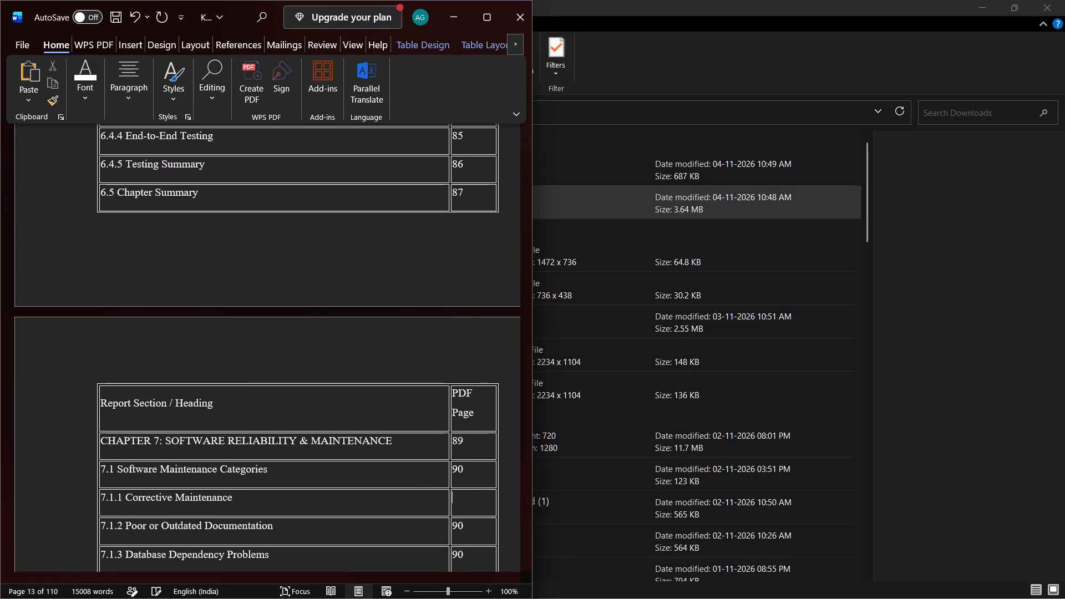
type("91")
scroll(410, 518, "down", 2)
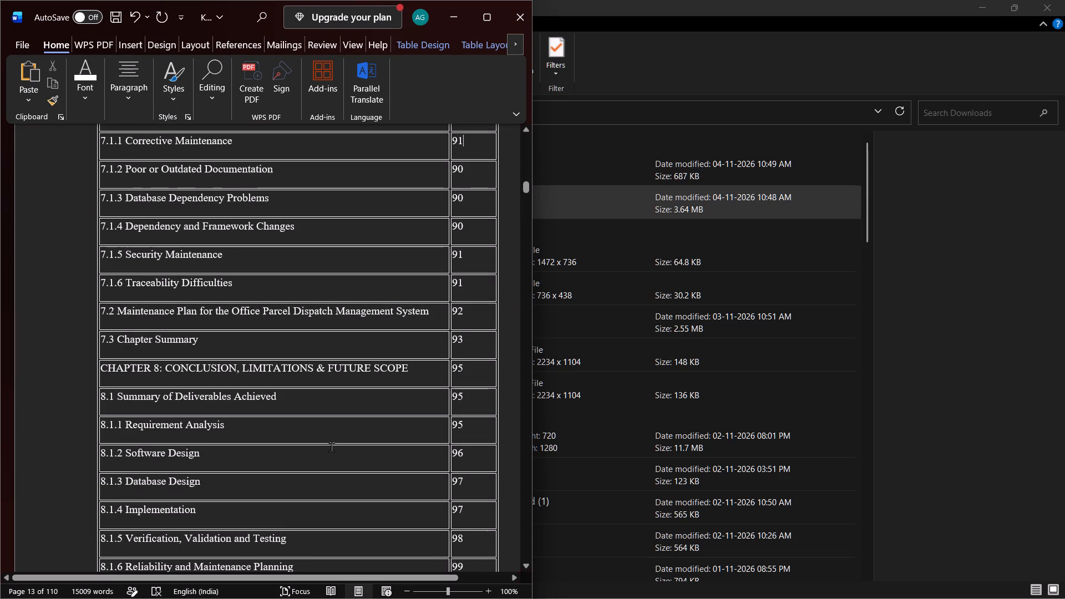
Replace the title "Poor or Outdated Documentation" in the 7.1.2 row of the table of contents with "Adaptive Maintenance".
scroll(381, 354, "up", 1)
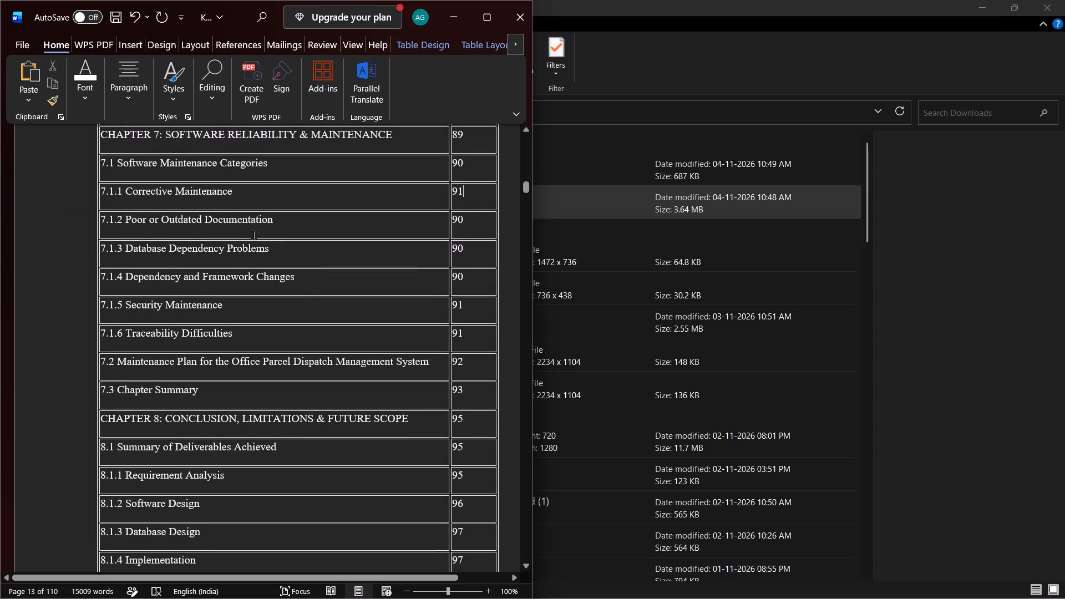
left_click_drag(241, 195, 155, 202)
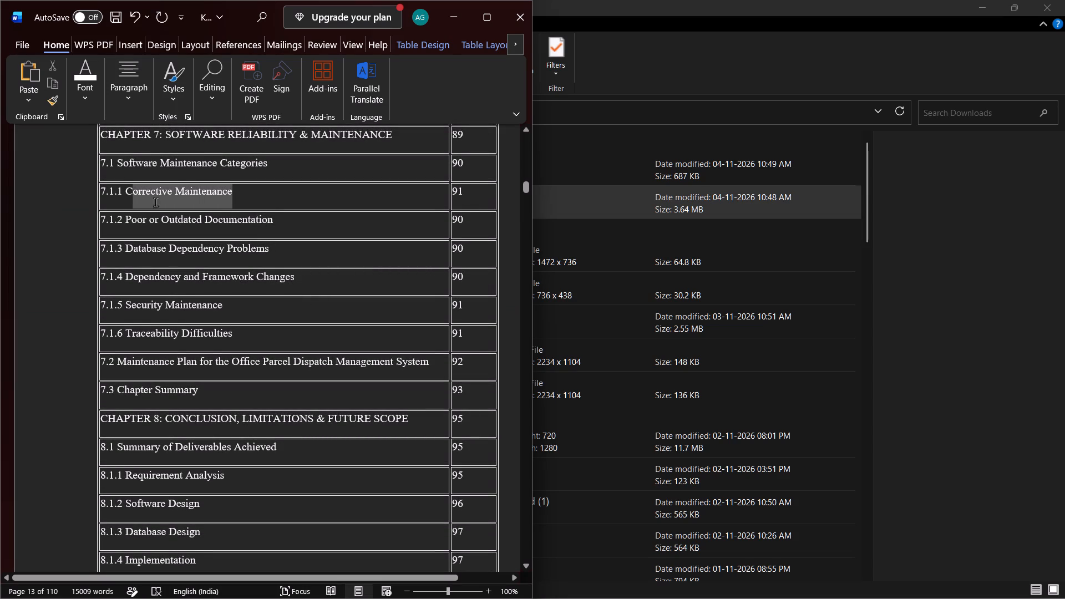
left_click_drag(155, 202, 136, 195)
key("ctrl+c")
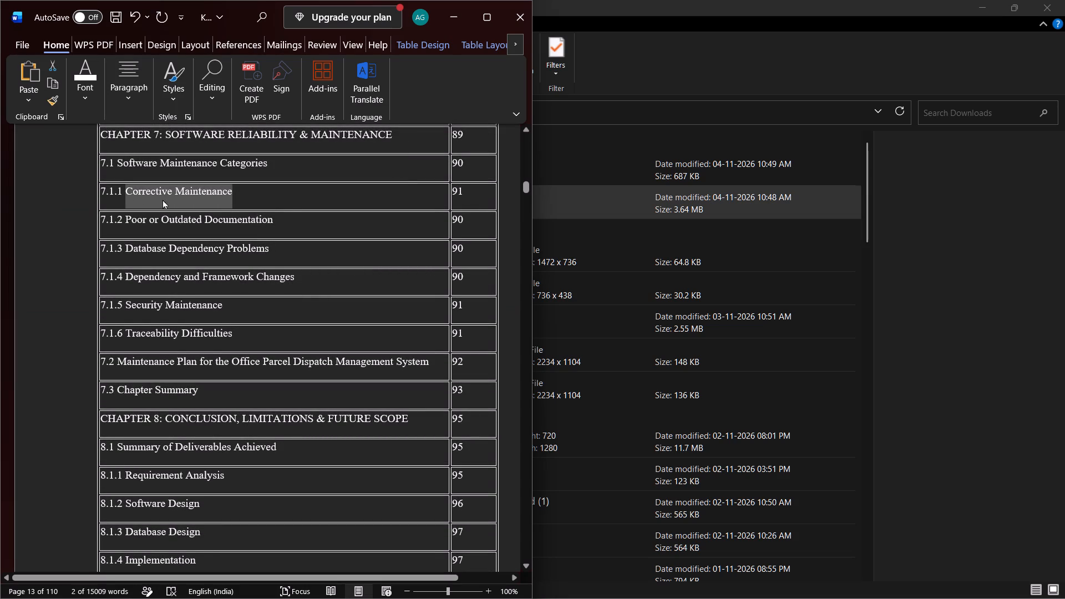
left_click(284, 221)
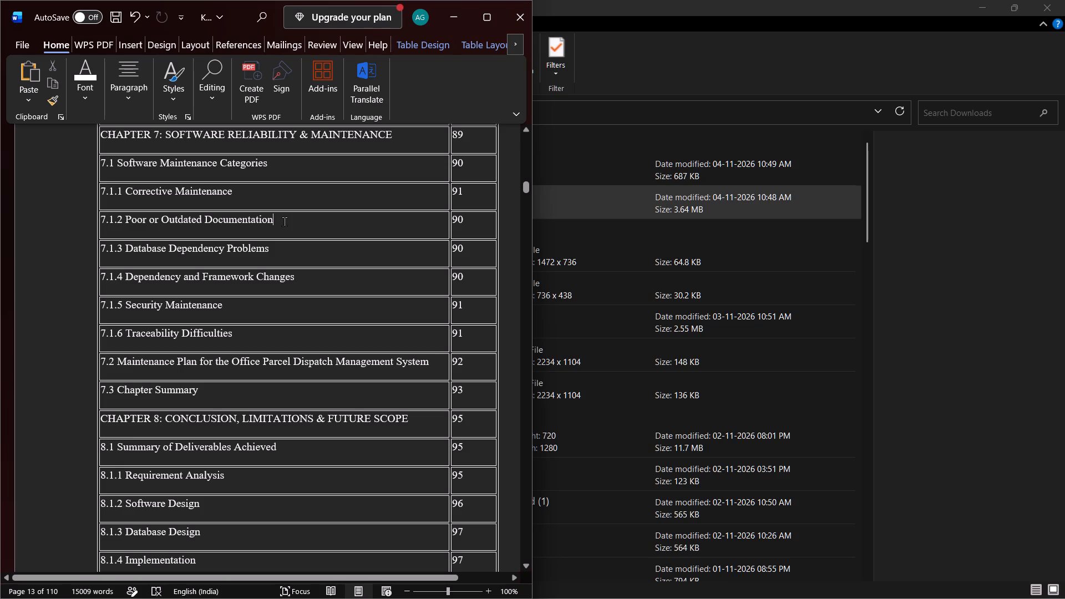
left_click_drag(284, 221, 139, 216)
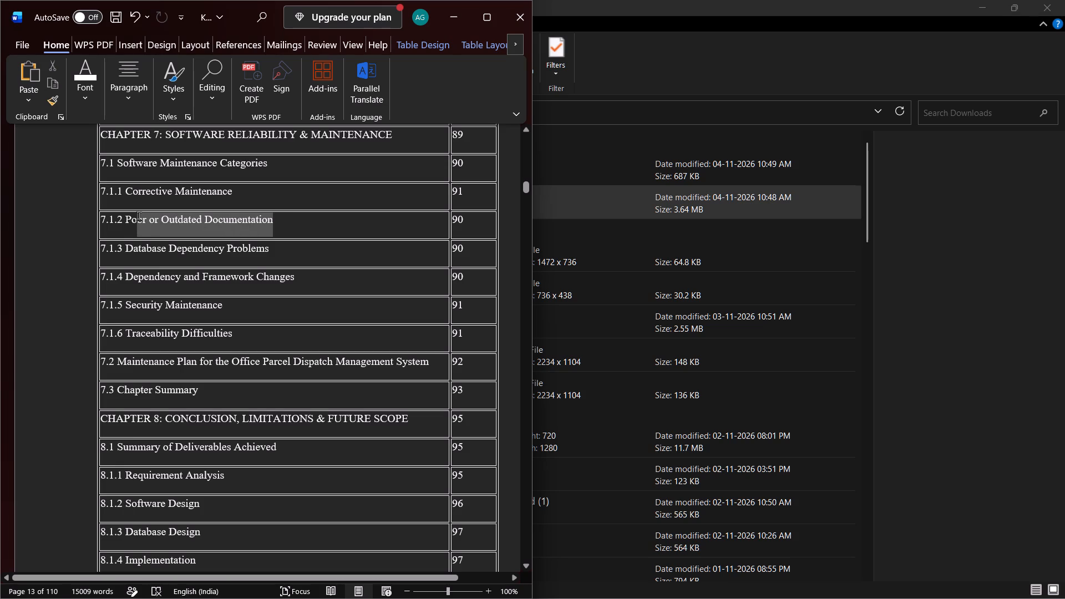
left_click_drag(139, 216, 127, 215)
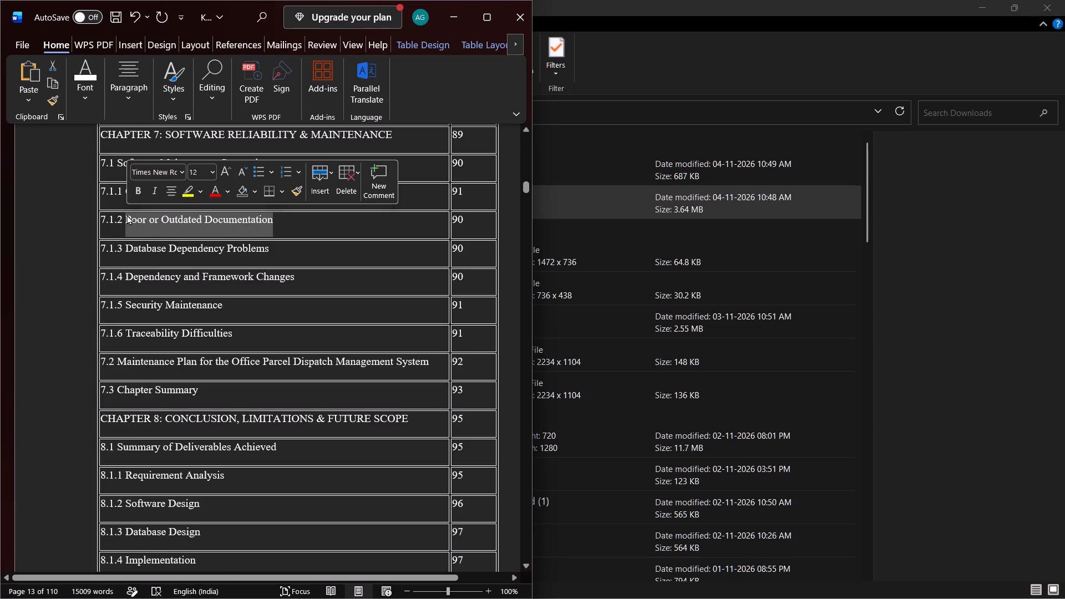
key("ctrl+v")
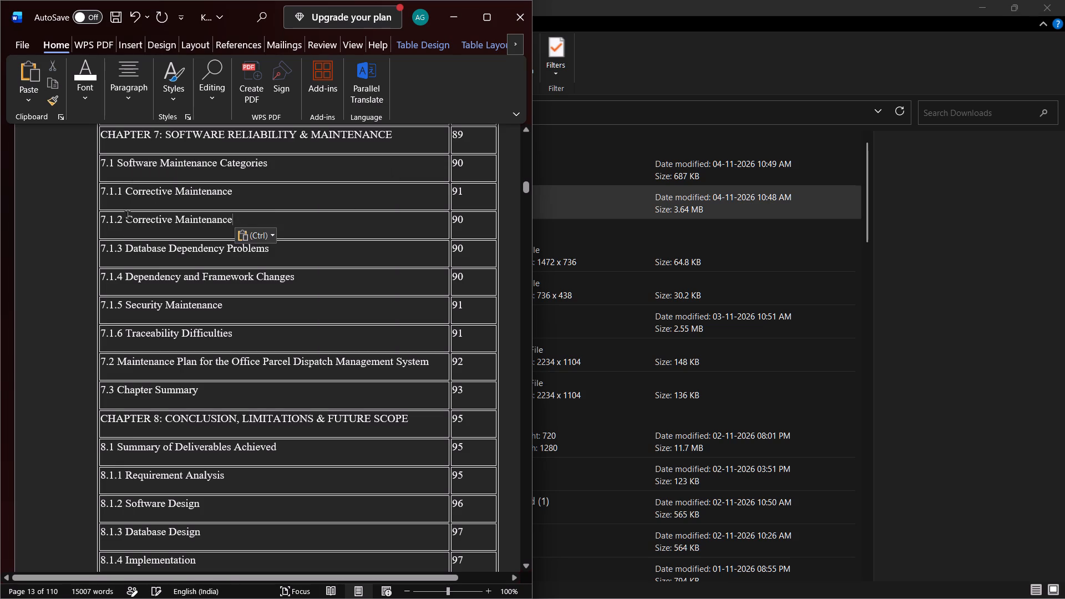
left_click(173, 219)
key("BackSpace")
key("BackSpace")
key("BackSpace")
key("BackSpace")
key("BackSpace")
key("BackSpace")
key("BackSpace")
key("BackSpace")
key("BackSpace")
key("BackSpace")
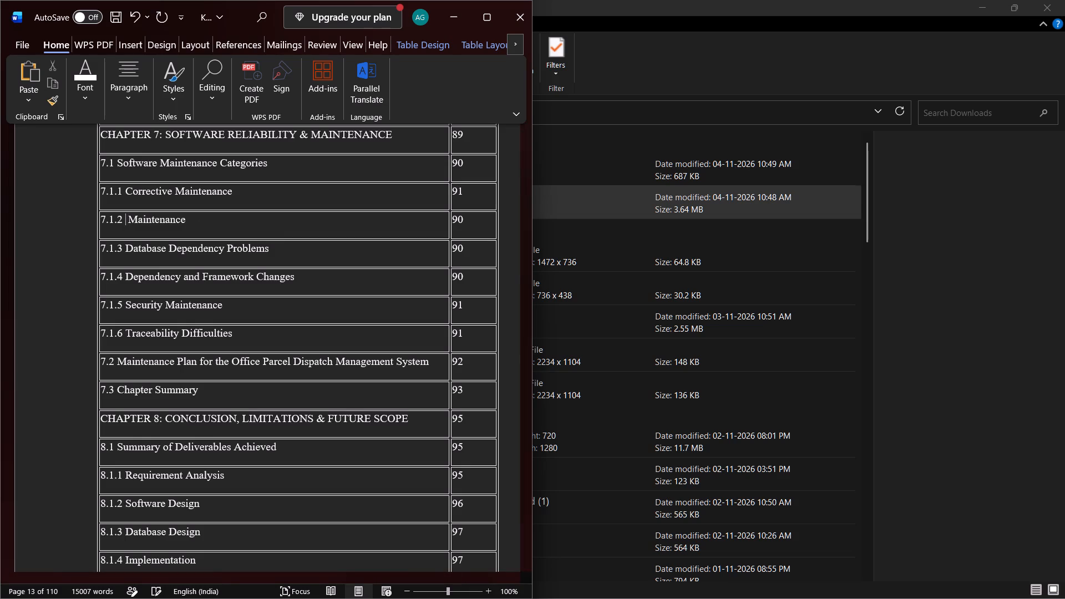
type("Adaptive")
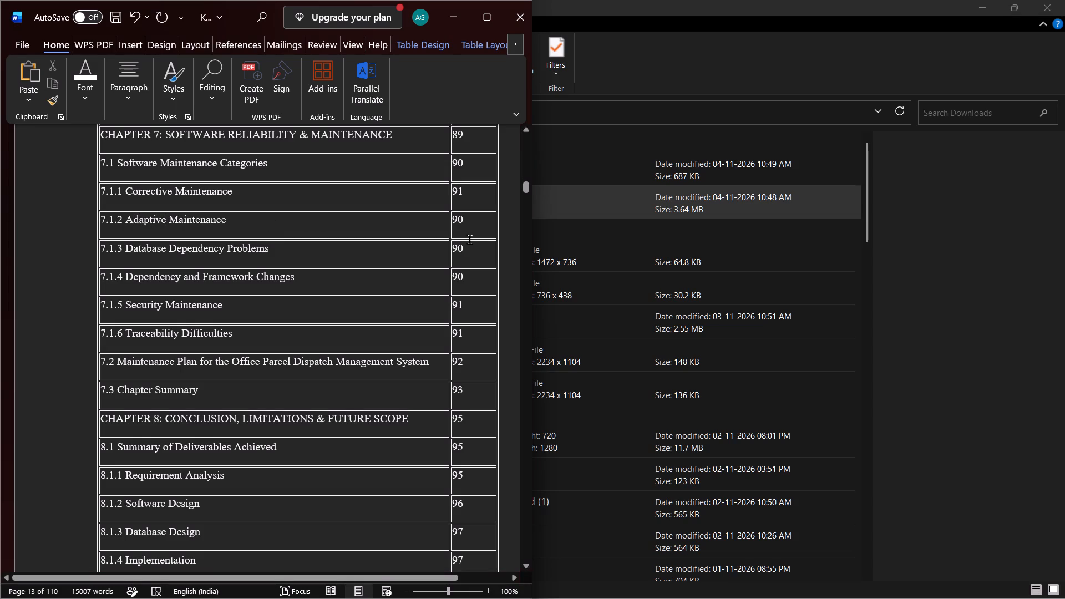
Set the page number of the 7.1.2 Adaptive Maintenance row to 92.
left_click(471, 227)
key("BackSpace")
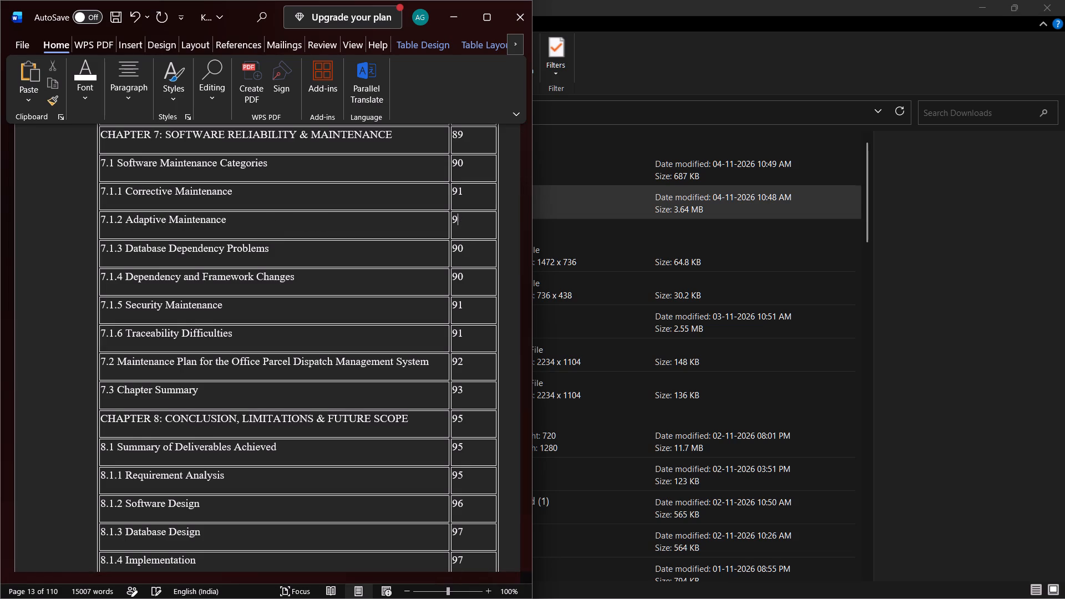
key("2")
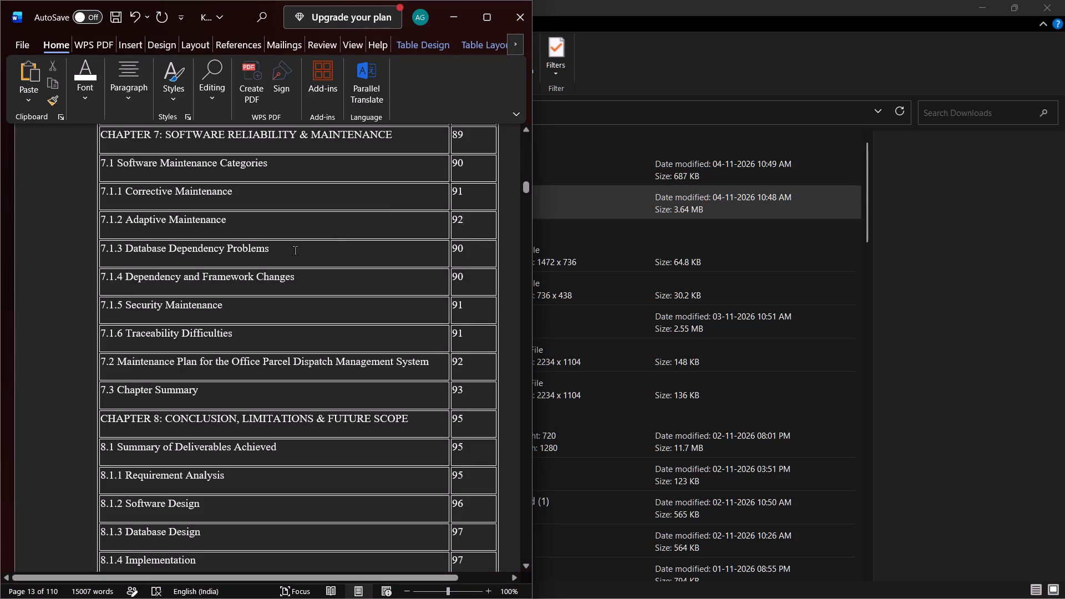
Replace the title "Database Dependency Problems" in the 7.1.3 row of the table of contents with "Perfective Maintenance".
left_click_drag(295, 250, 142, 257)
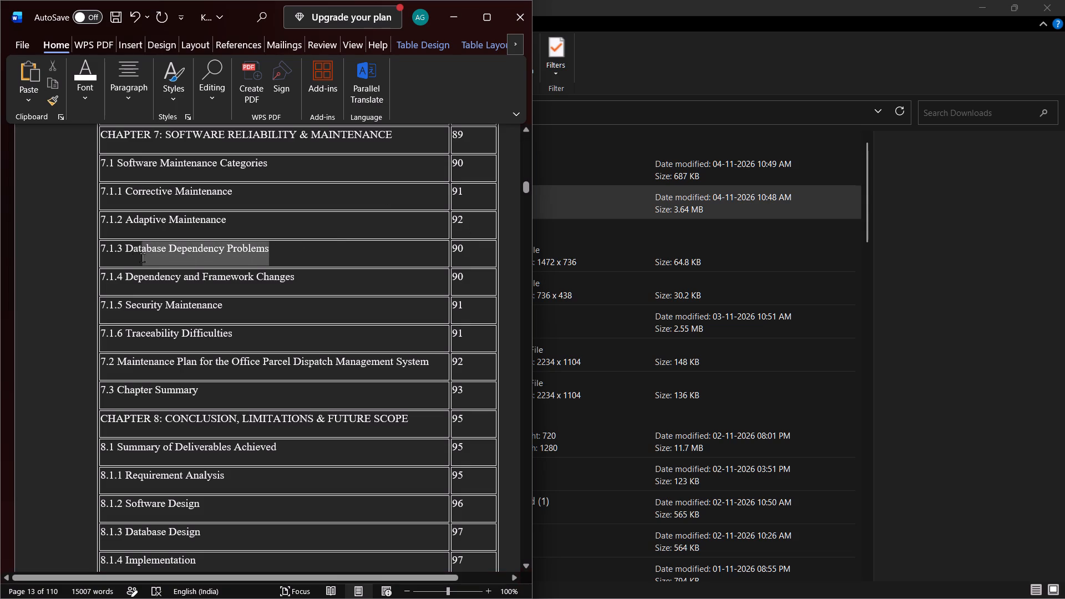
left_click_drag(142, 257, 130, 257)
key("BackSpace")
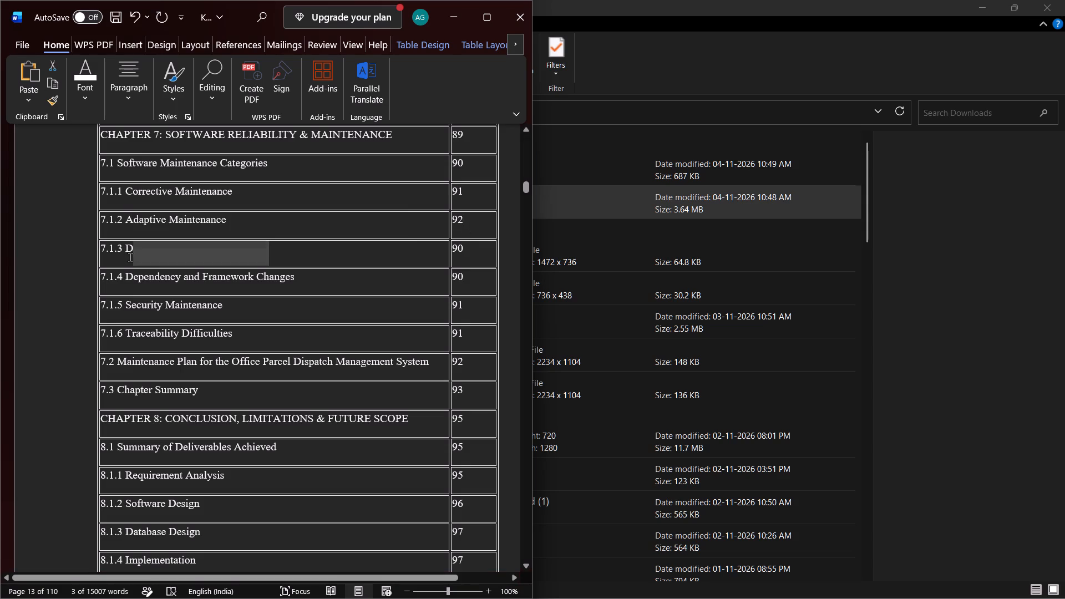
key("BackSpace")
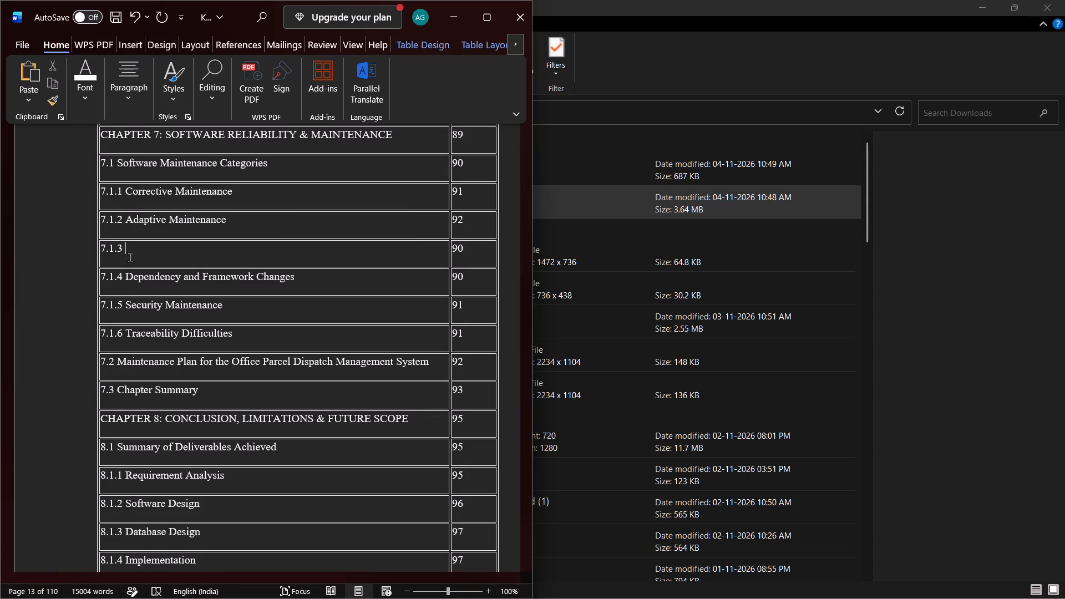
type("Perfective")
key("space")
type("Main")
type("te")
type("nance")
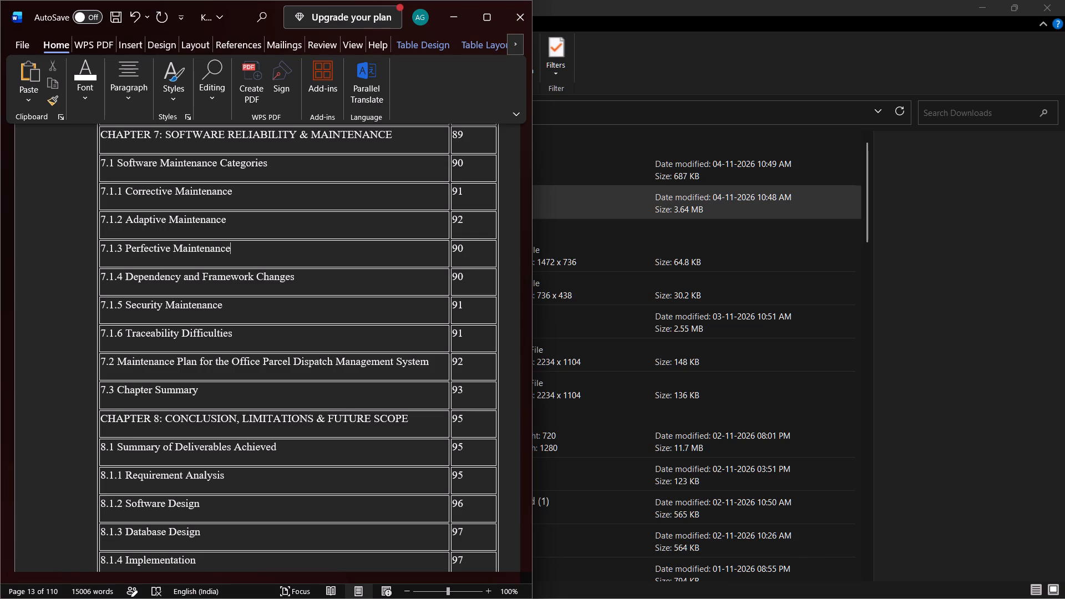
Set the page number of the 7.1.3 Perfective Maintenance row to 92.
left_click(467, 251)
key("BackSpace")
key("2")
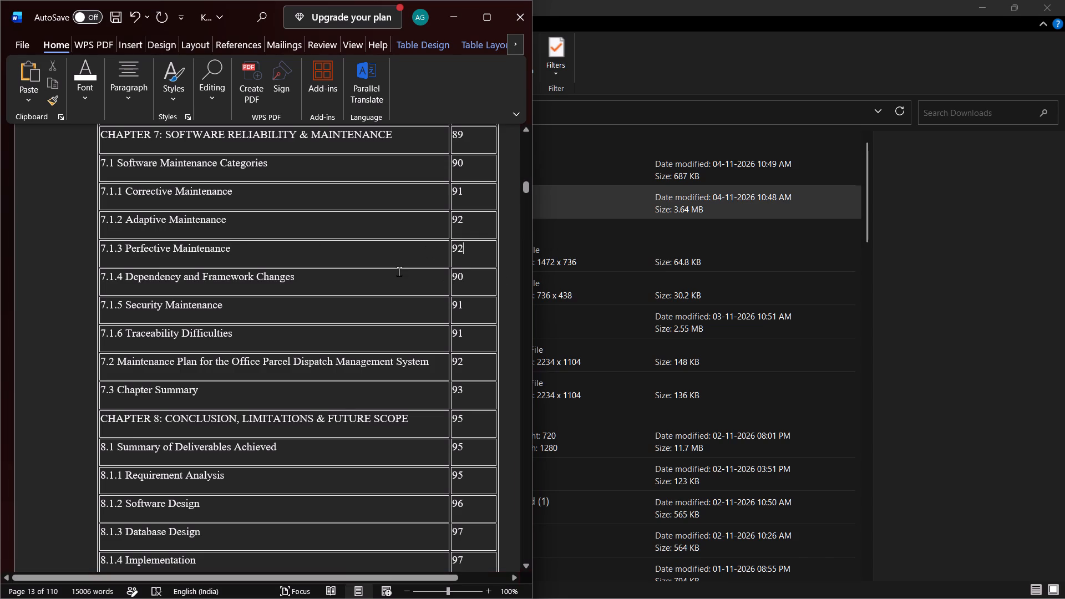
Replace the title "Dependency and Framework Changes" in the 7.1.4 row of the table of contents with "Preventive Maintenance".
left_click(373, 277)
left_click_drag(300, 277, 134, 281)
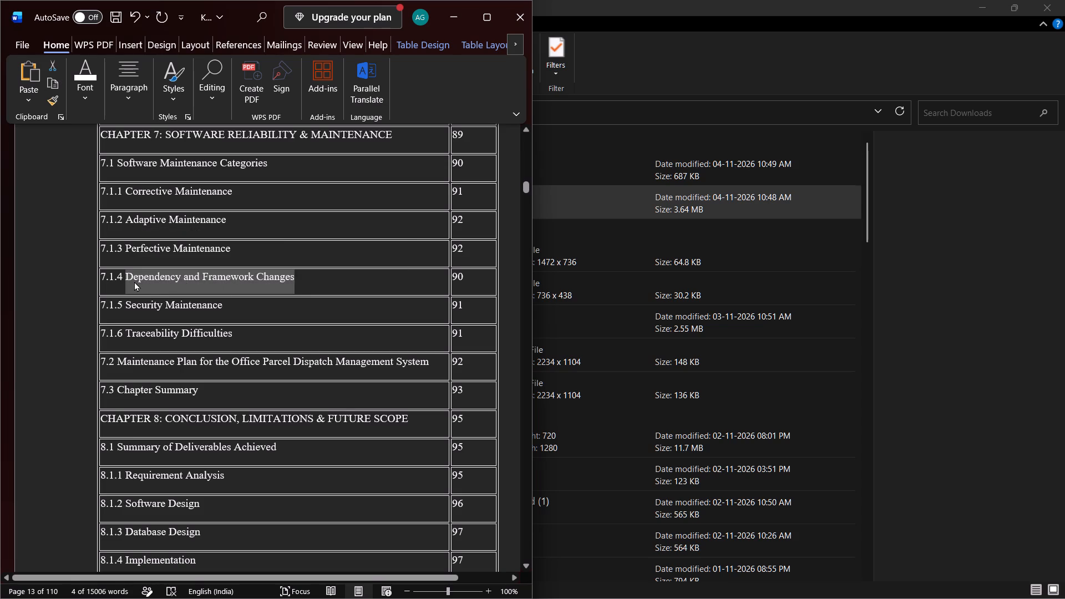
key("ctrl+v")
left_click(172, 273)
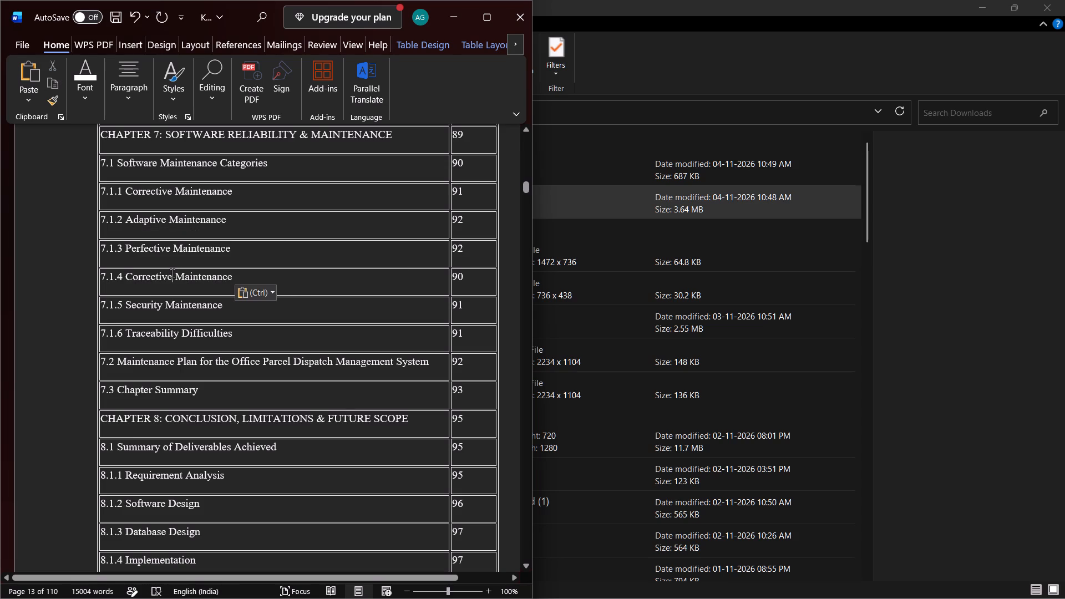
key("equal")
key("BackSpace")
key("BackSpace")
key("BackSpace")
key("BackSpace")
key("BackSpace")
key("BackSpace")
key("BackSpace")
key("BackSpace")
key("BackSpace")
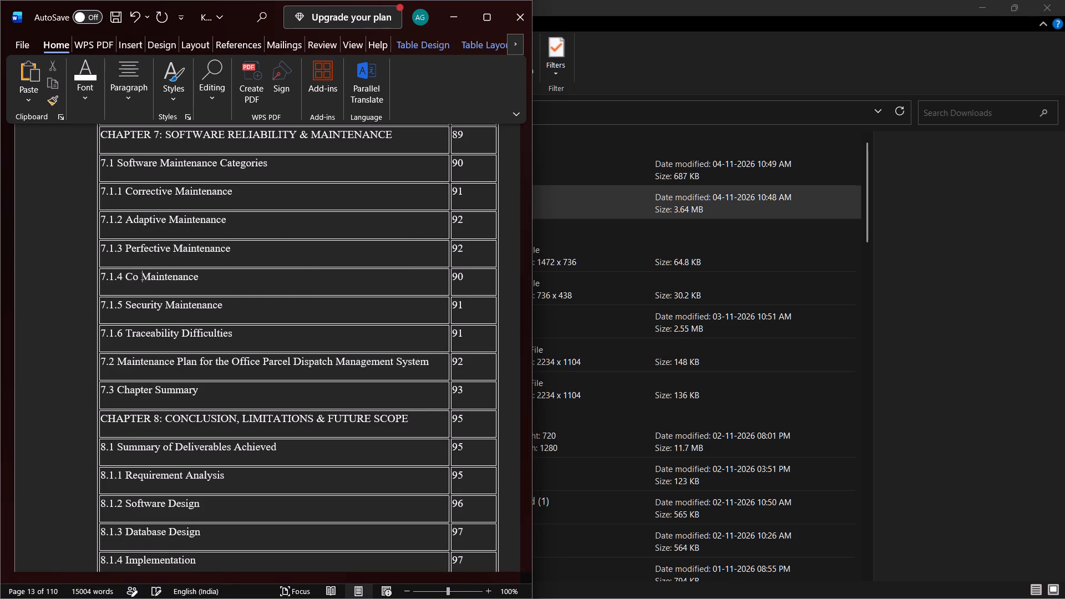
key("BackSpace")
key("BackSpace")
key("shift+p")
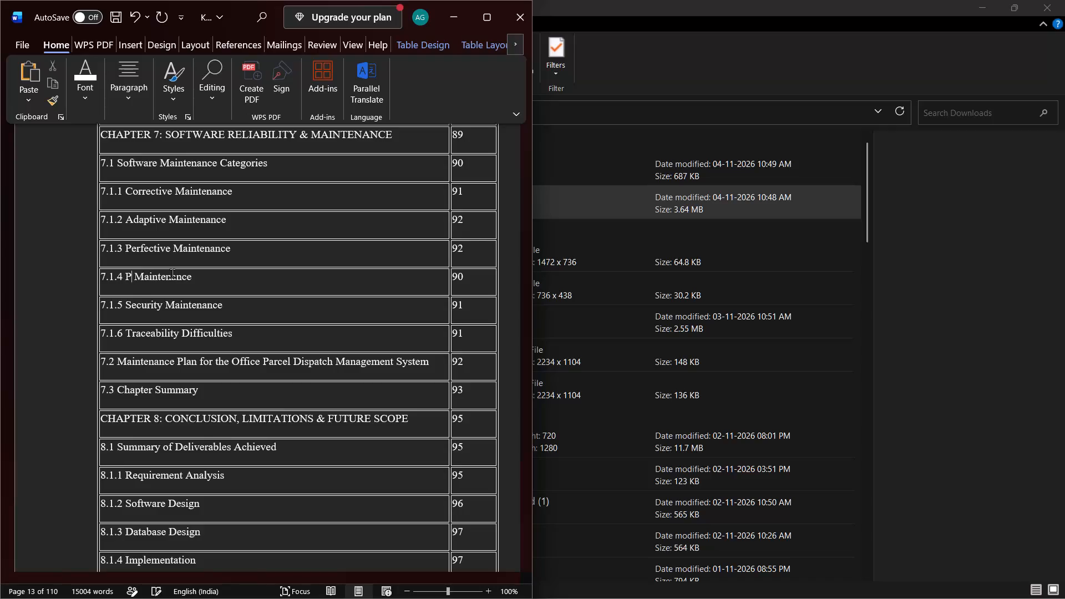
type("reventive")
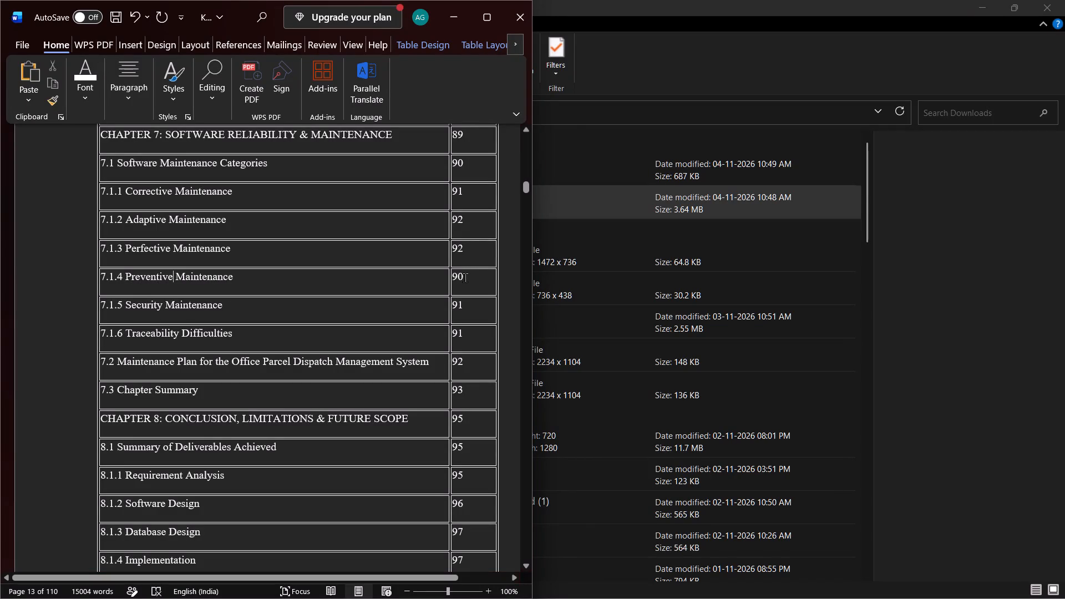
Set the page number of the 7.1.4 Preventive Maintenance row to 93.
left_click(464, 277)
key("BackSpace")
key("3")
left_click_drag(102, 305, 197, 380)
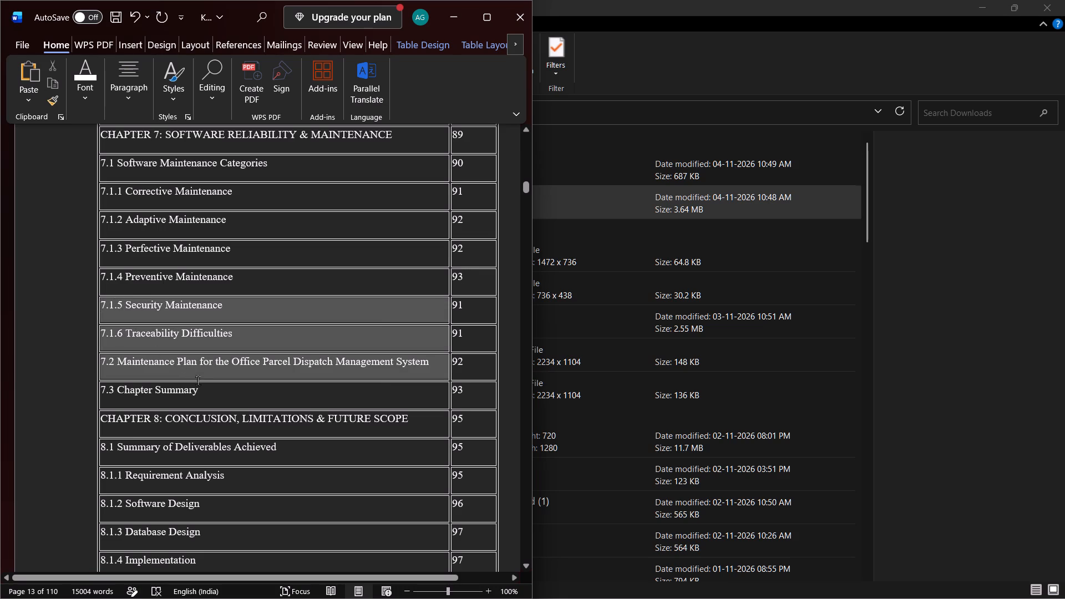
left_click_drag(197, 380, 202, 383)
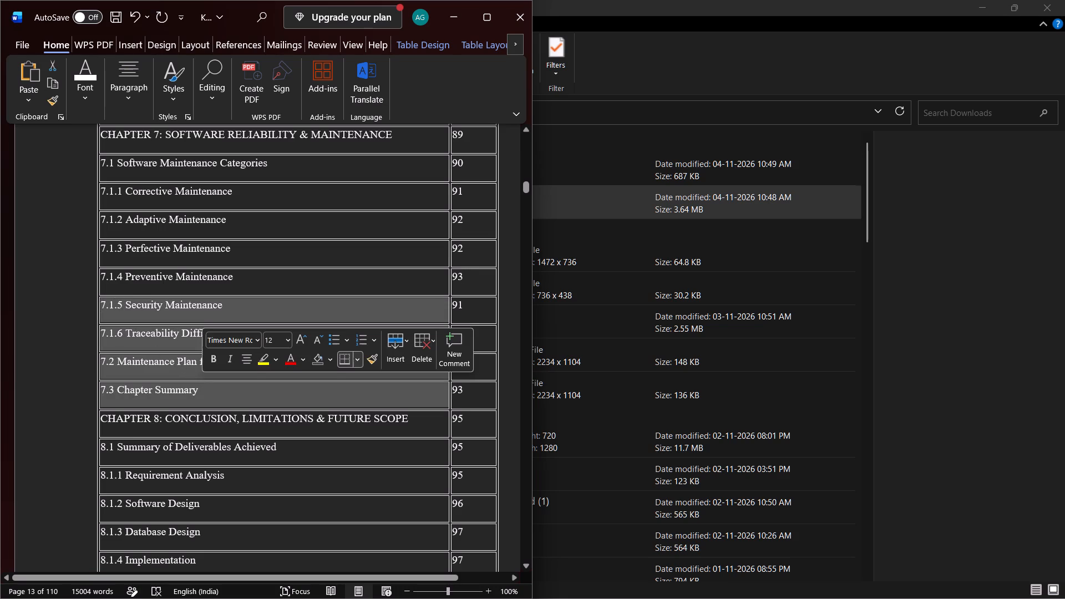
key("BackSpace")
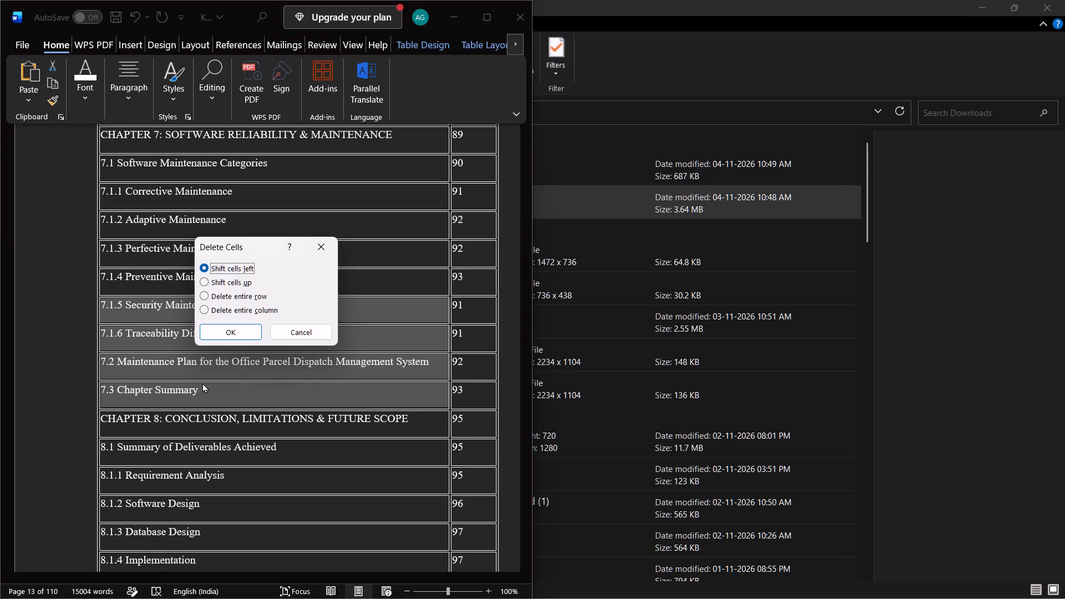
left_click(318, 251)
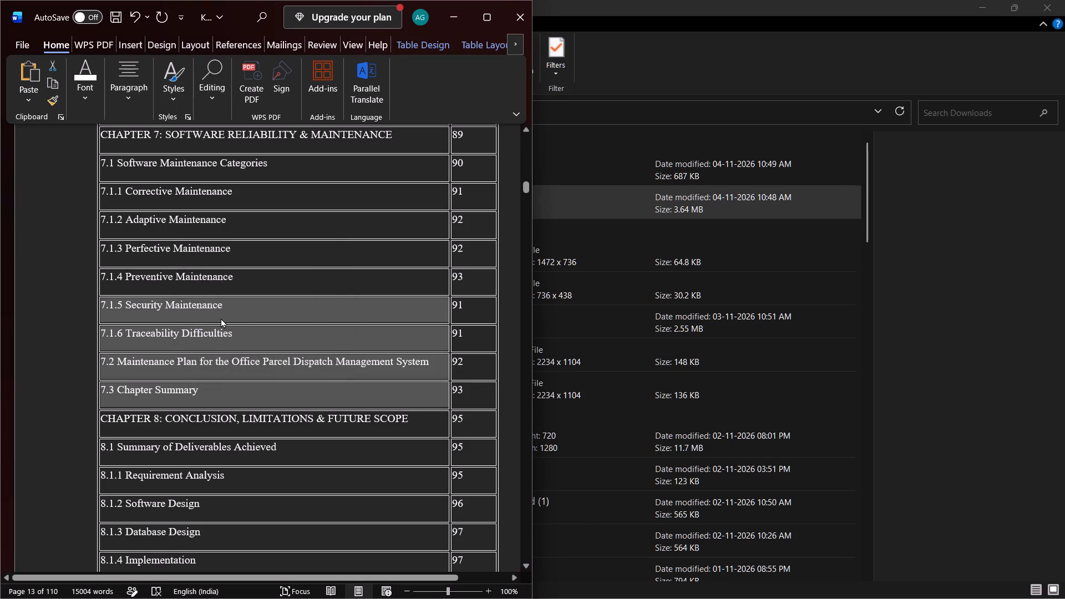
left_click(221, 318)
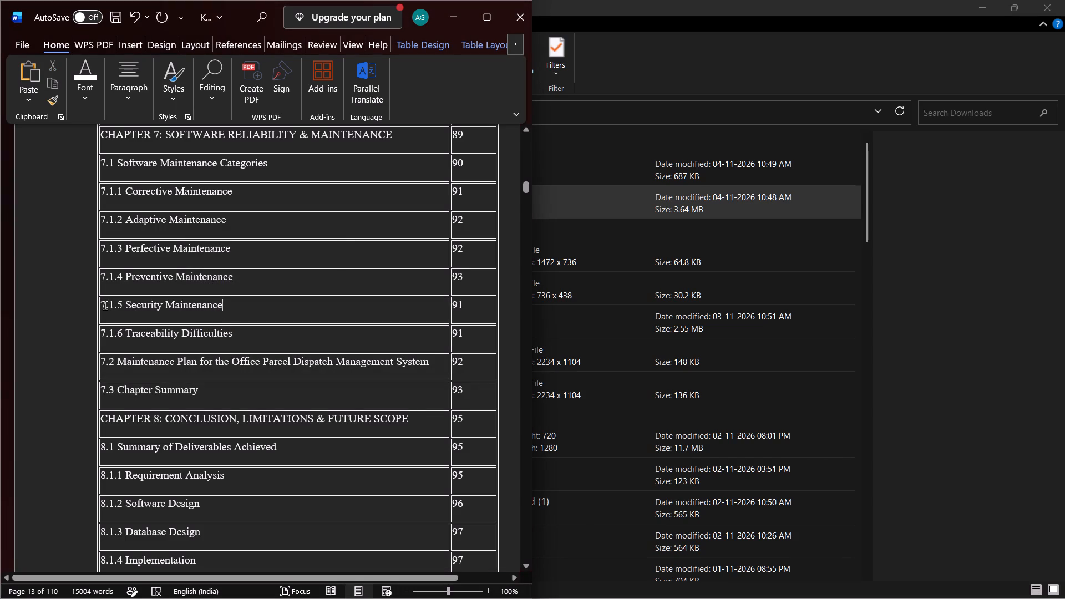
Delete the entire table of contents rows from 7.1.5 Security Maintenance through 7.3 Chapter Summary.
left_click_drag(105, 305, 527, 385)
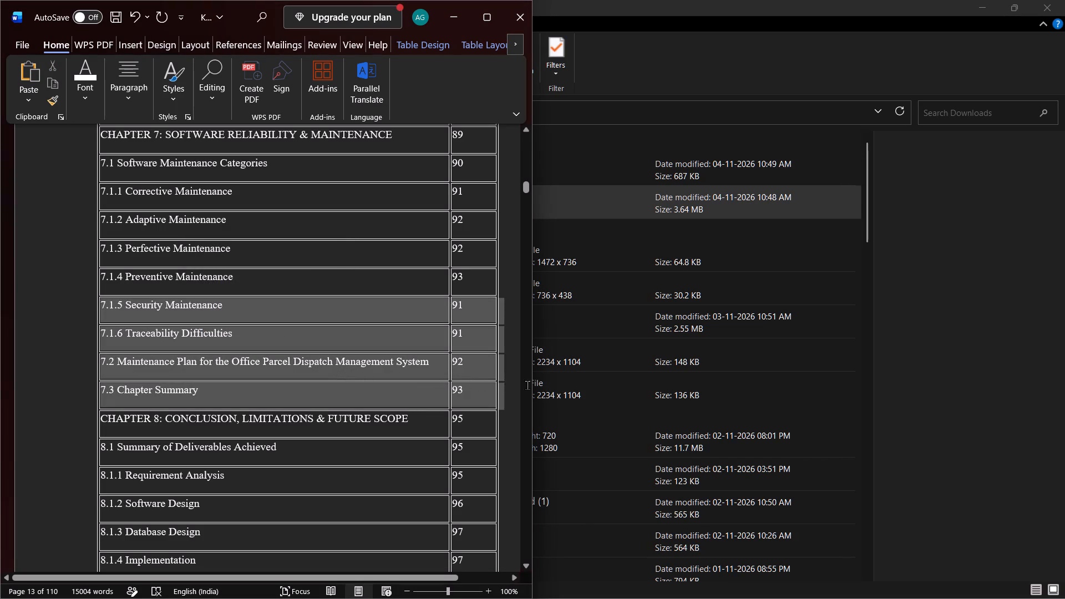
left_click_drag(527, 385, 497, 381)
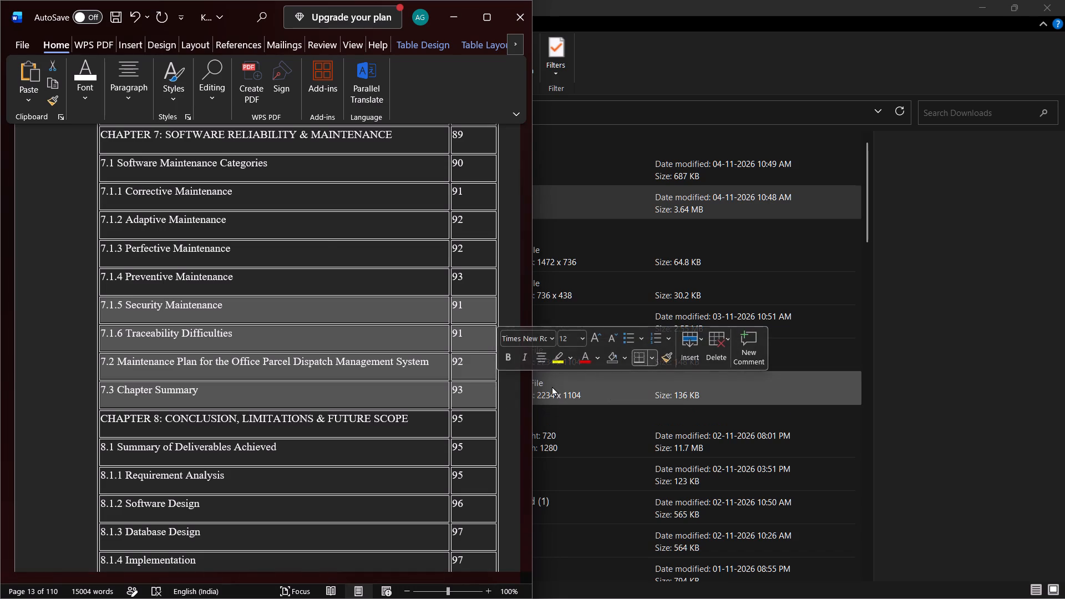
key("BackSpace")
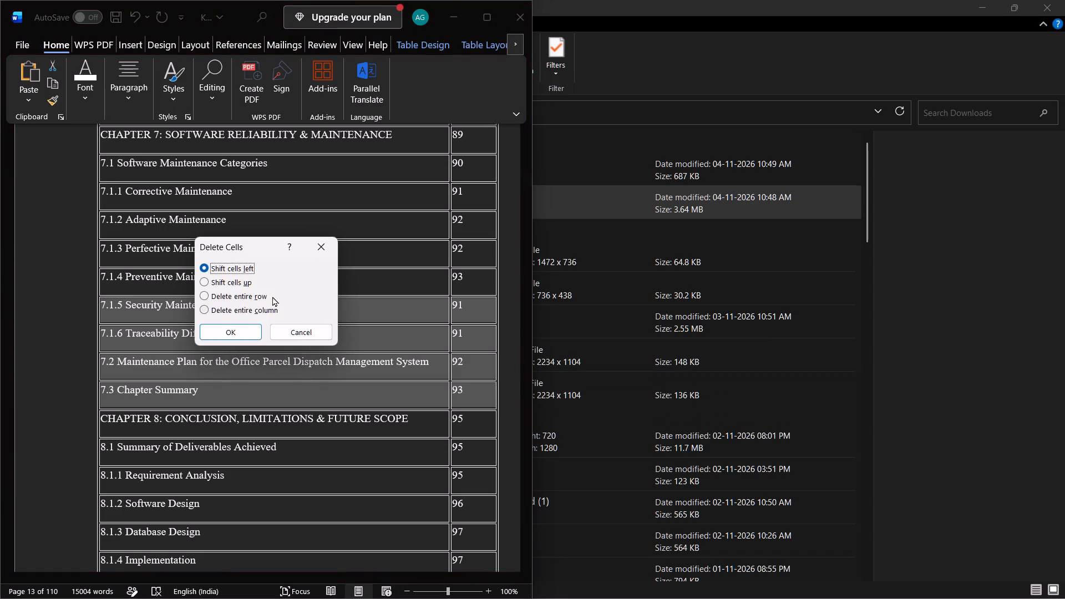
left_click(205, 295)
left_click(235, 324)
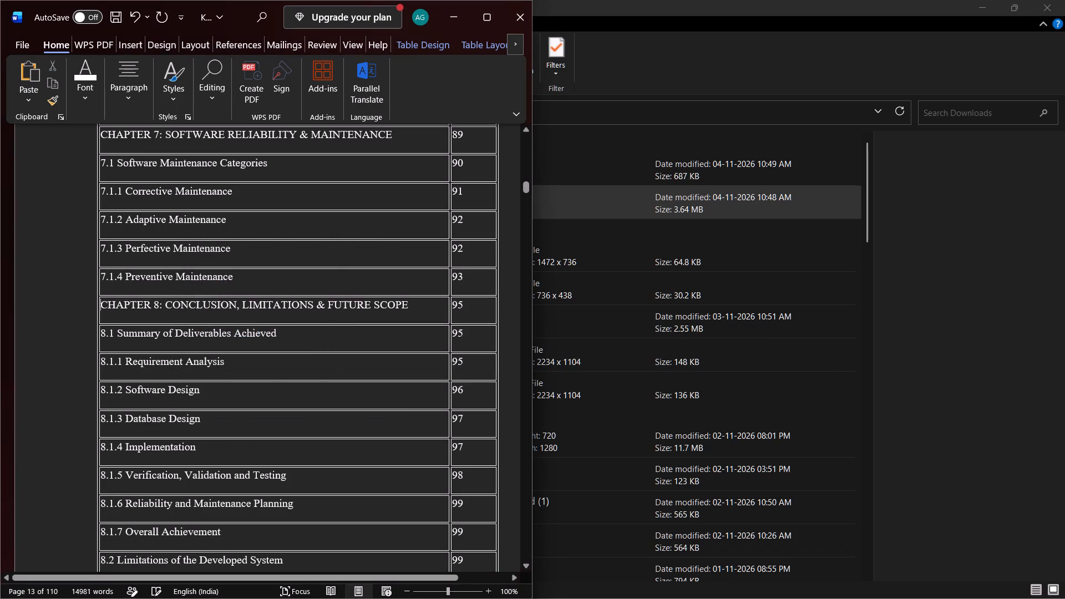
Save the project report document.
key("ctrl+s")
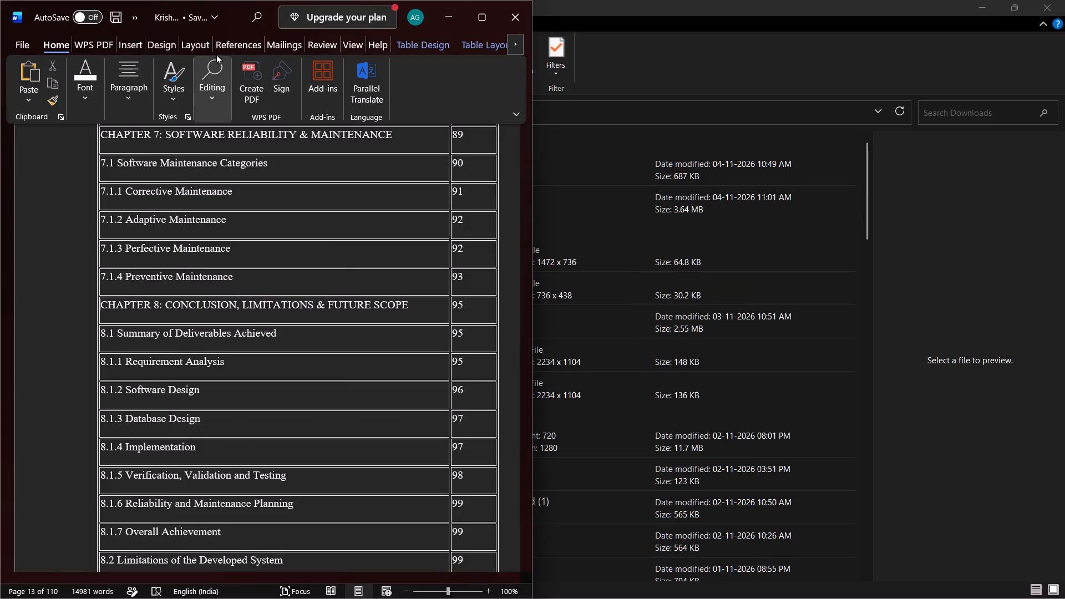
Check the report's file name and save location, and close the document.
left_click(205, 17)
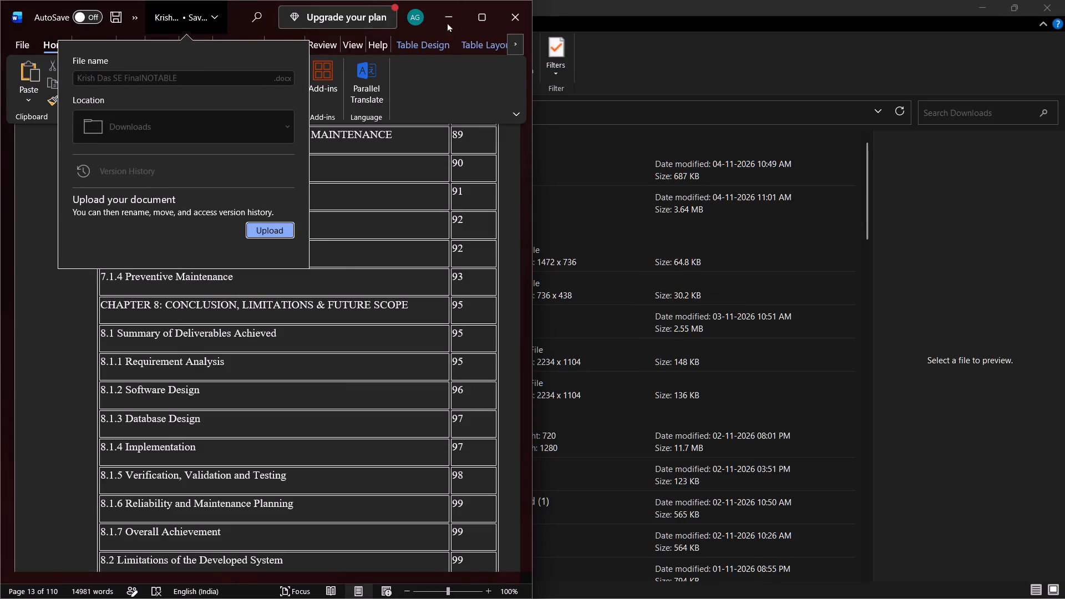
left_click(516, 14)
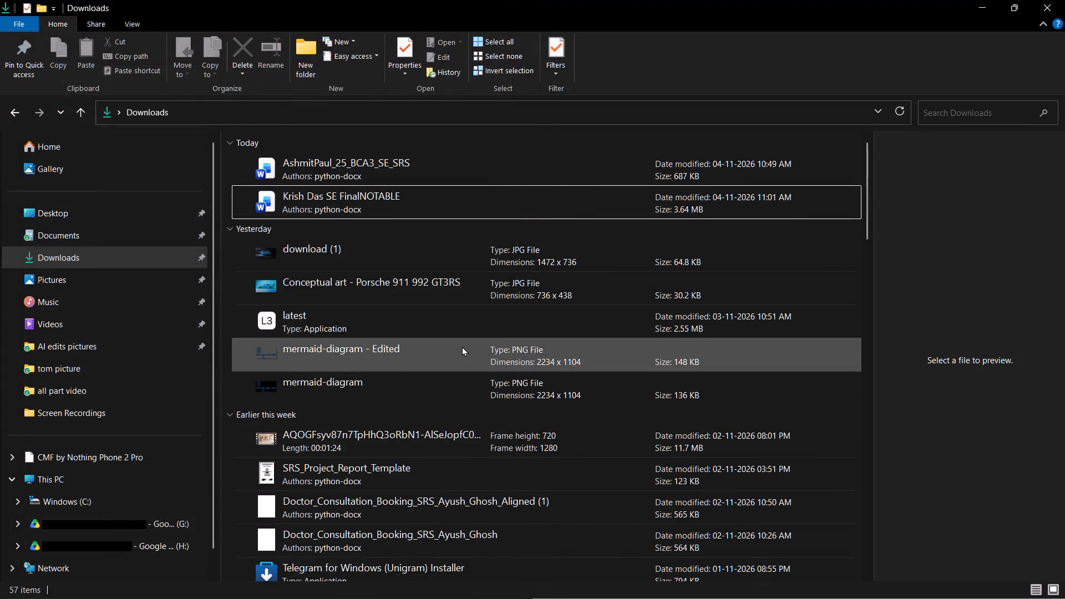
Place the SE FinalNOTABLE Word document from the Downloads folder on the clipboard.
left_click(381, 207)
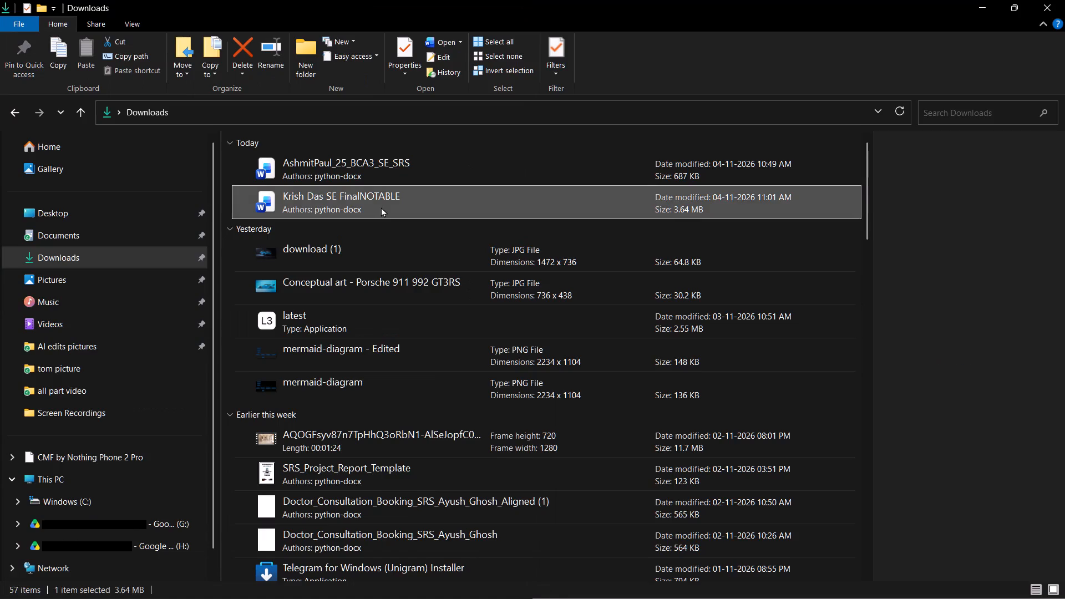
right_click(381, 207)
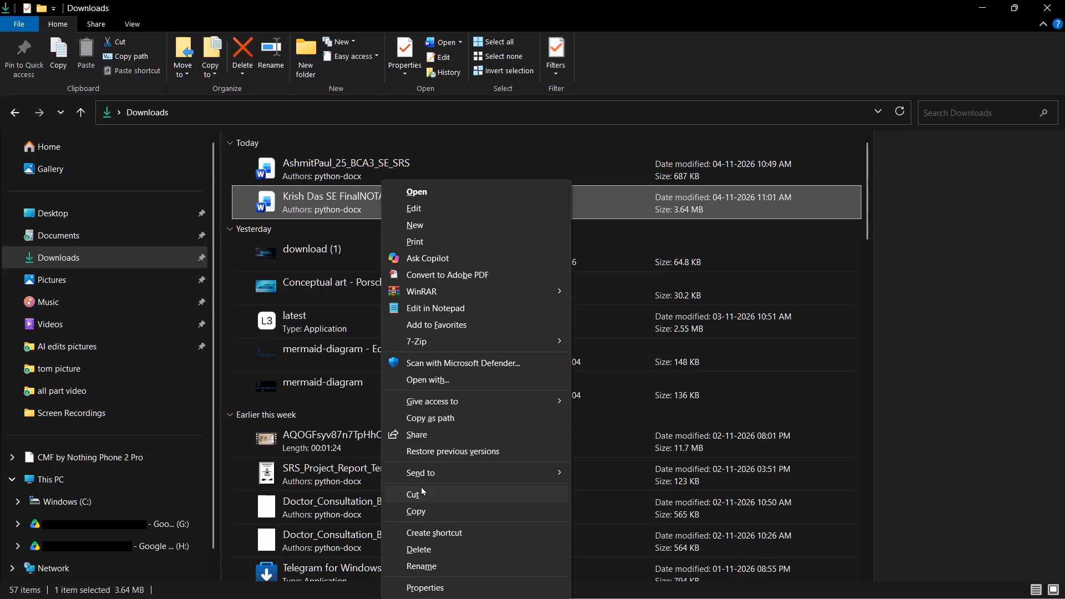
left_click(424, 502)
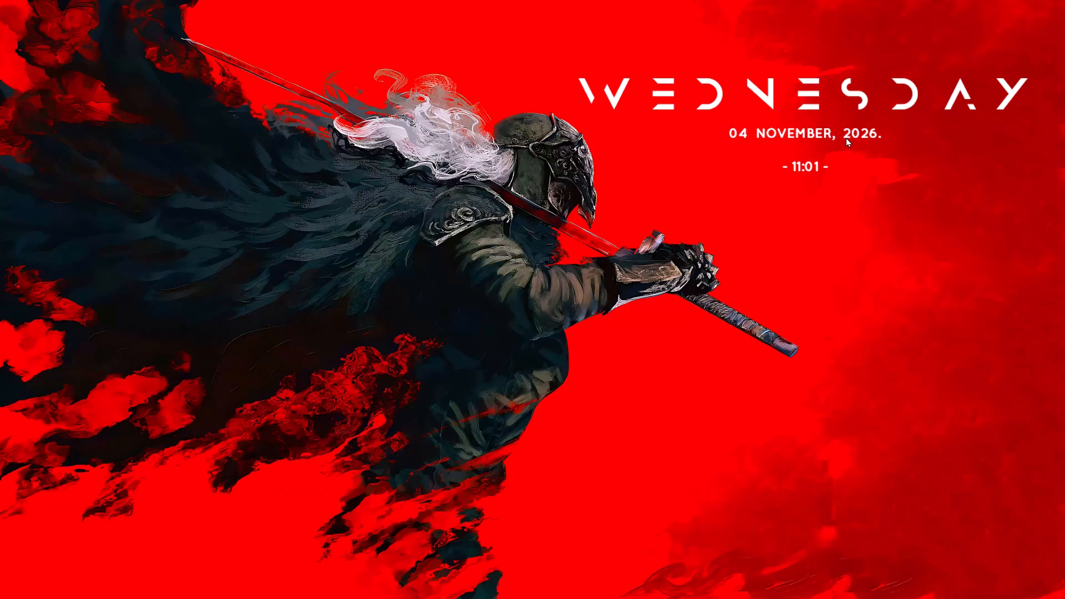
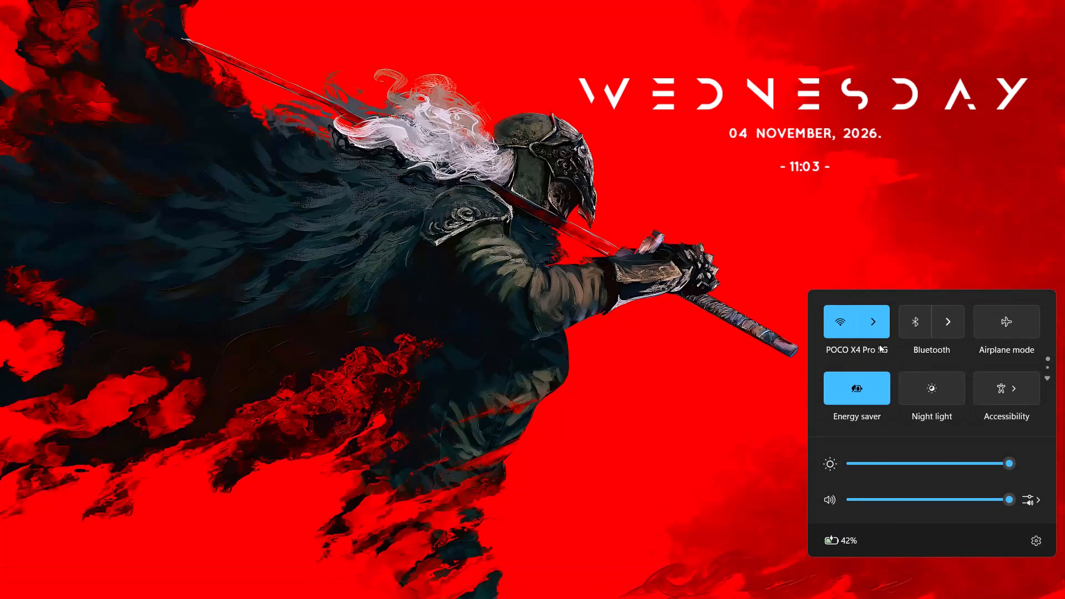
Connect the computer to the secured Wi-Fi network moto g35 5G_9169, starting from the list of available networks.
left_click(873, 332)
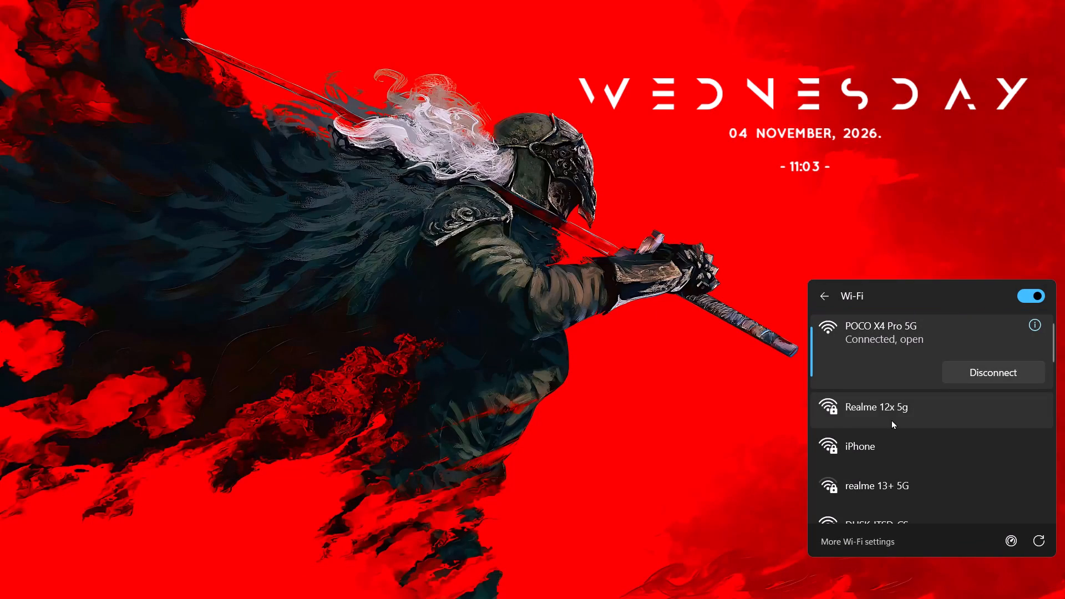
scroll(891, 419, "down", 3)
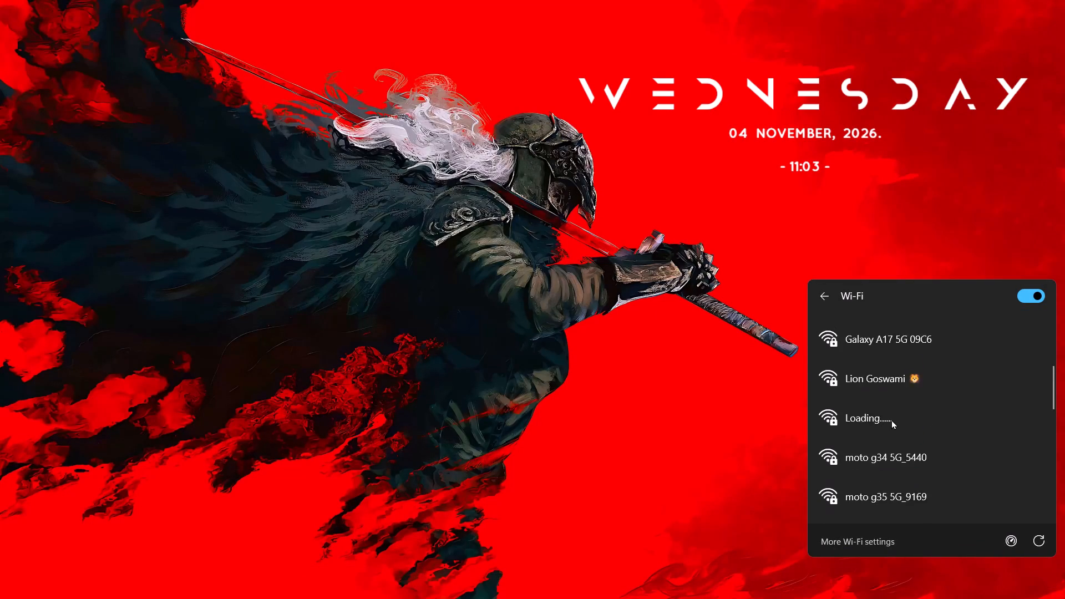
scroll(891, 419, "down", 1)
left_click(895, 429)
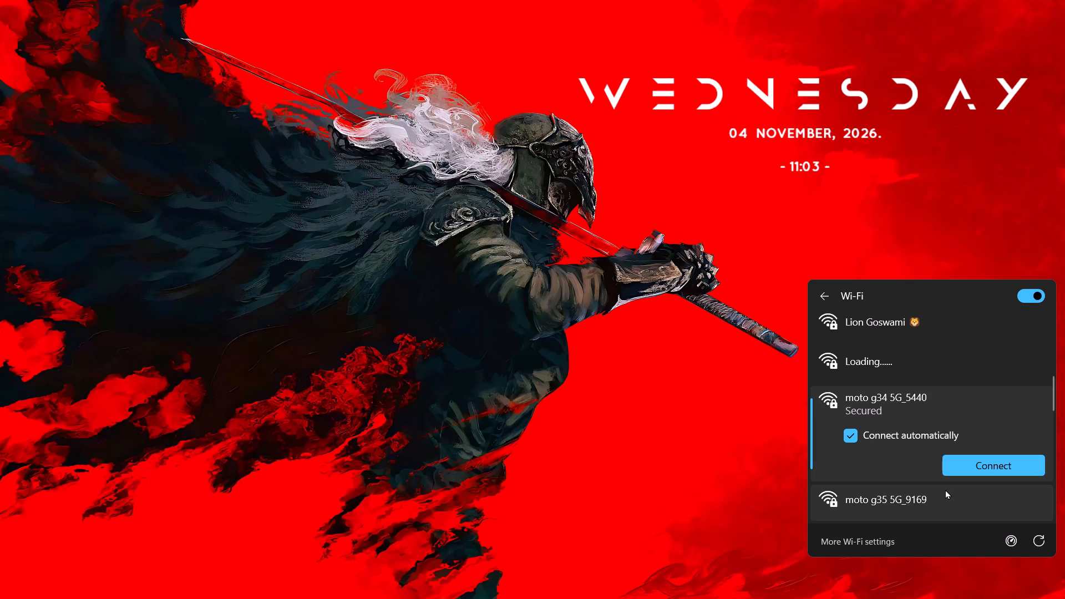
left_click(871, 512)
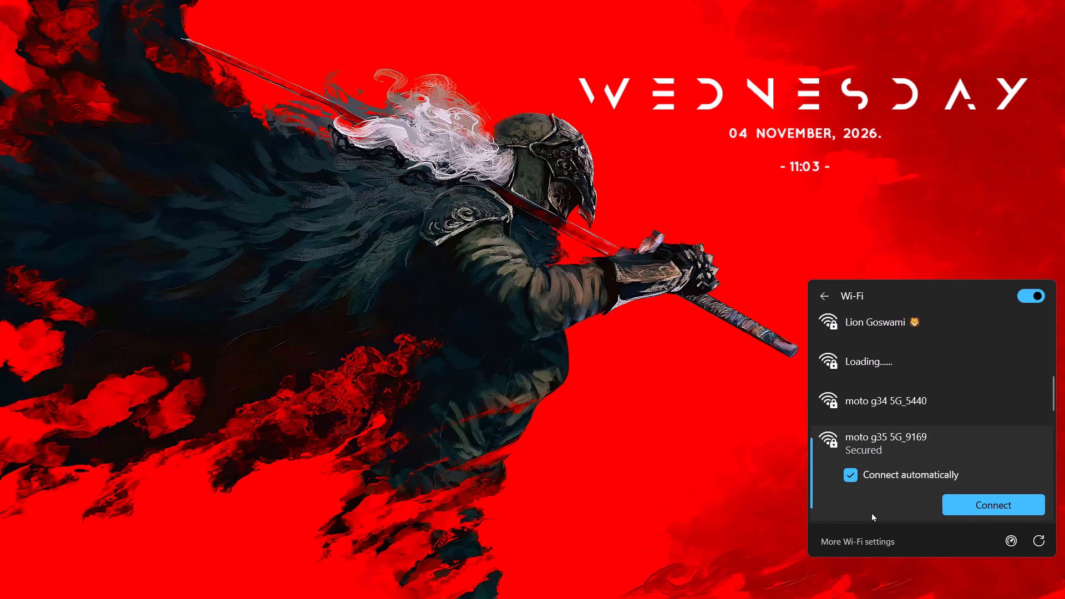
left_click(977, 506)
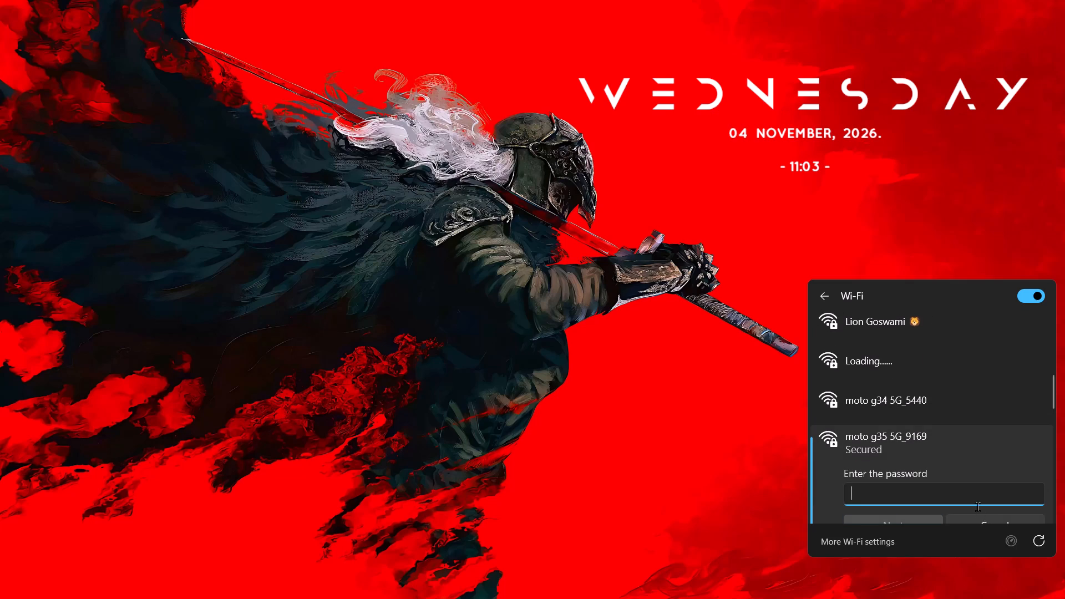
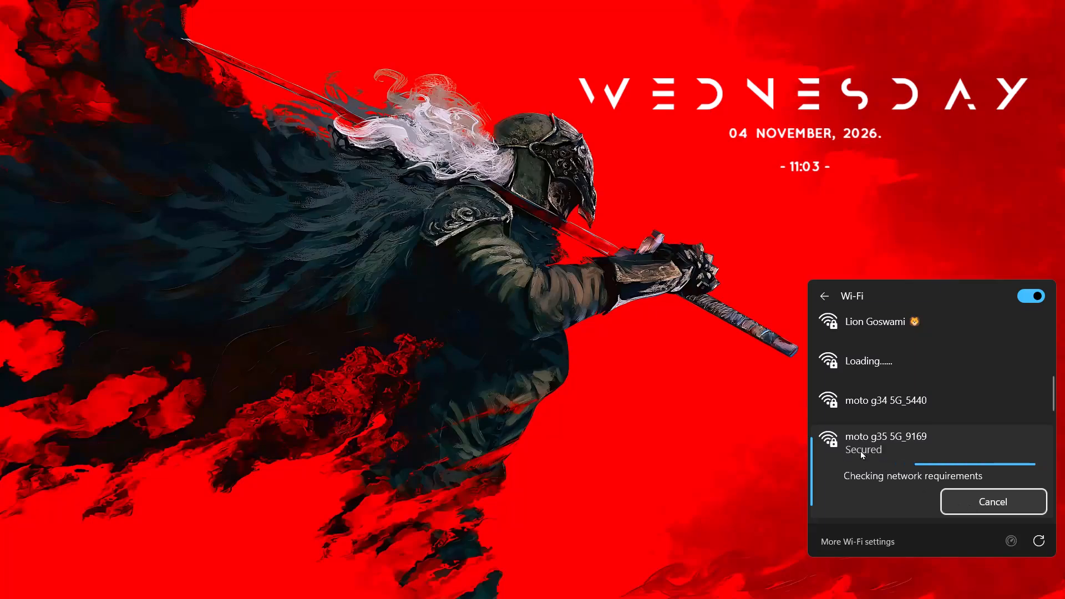
Close the Wi-Fi network list and check the connection status of the moto g35 5G_9169 network.
left_click(768, 462)
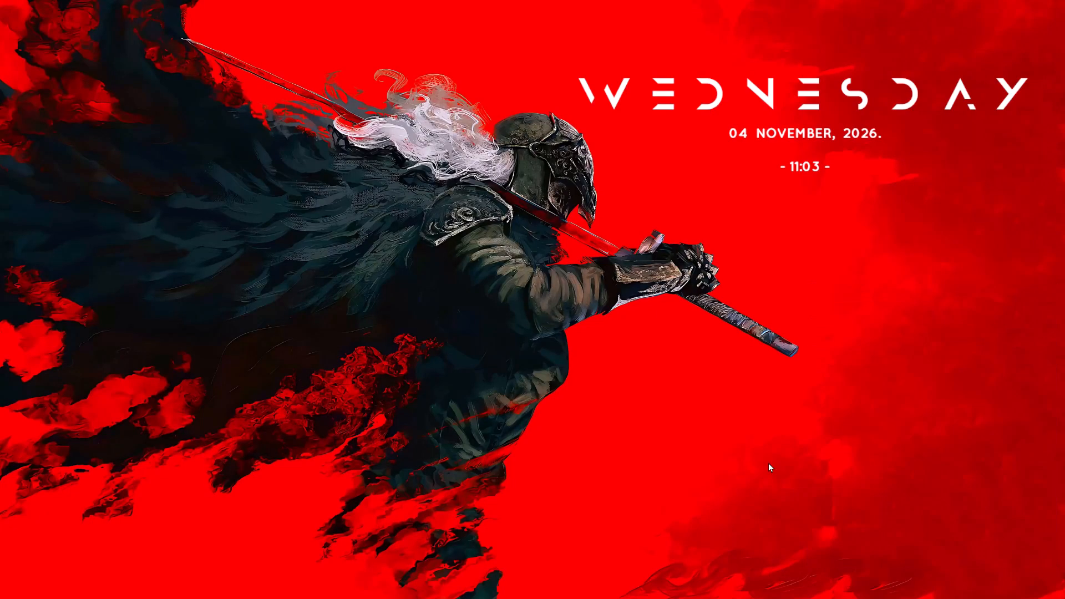
left_click(930, 579)
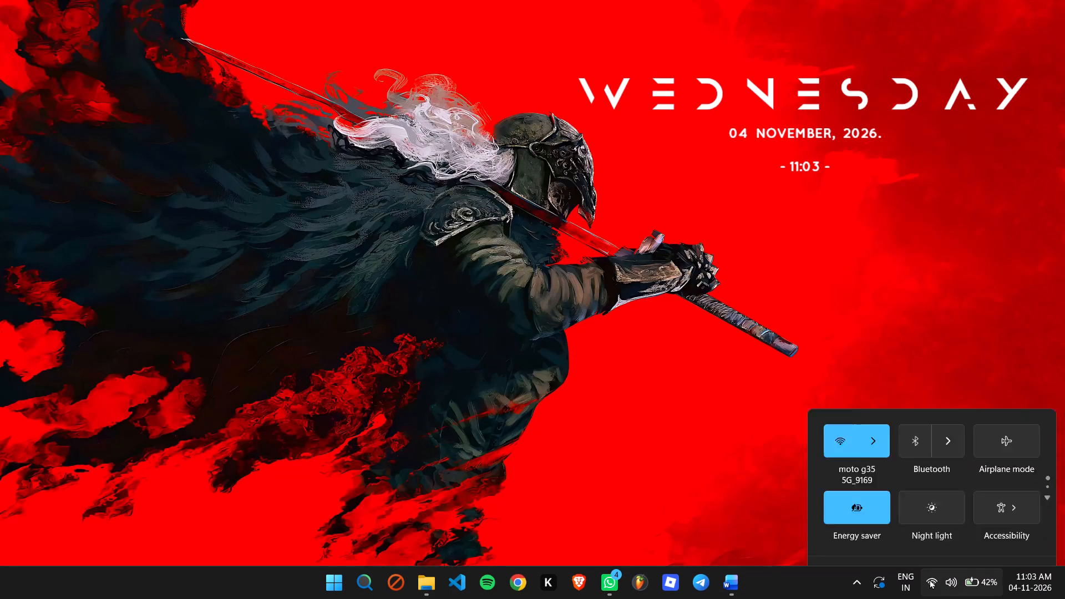
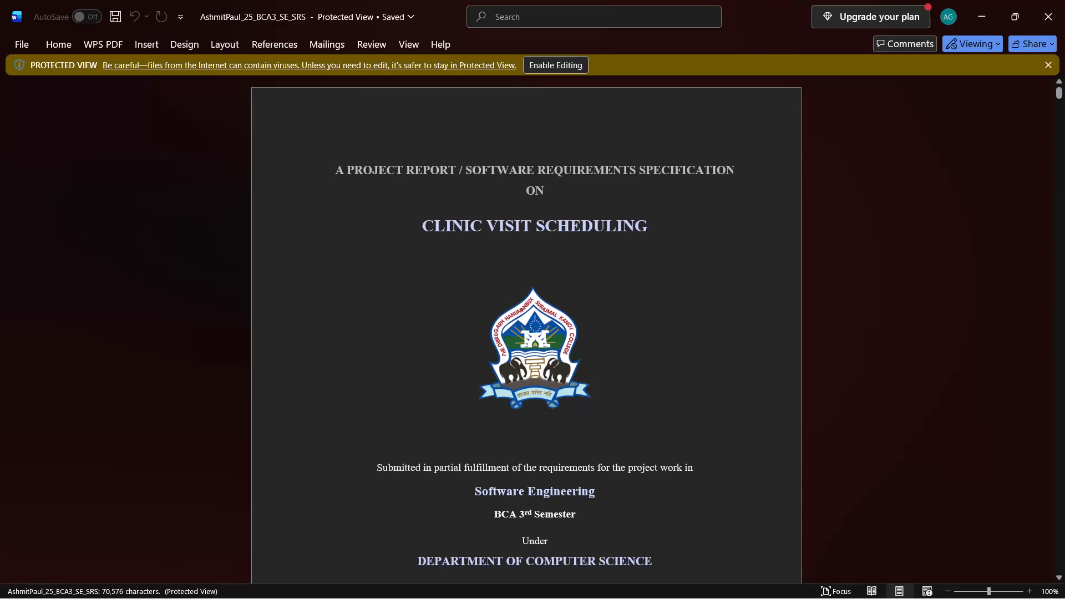
Take the Clinic Visit Scheduling project report out of Protected View so that it can be edited.
scroll(468, 320, "down", 1)
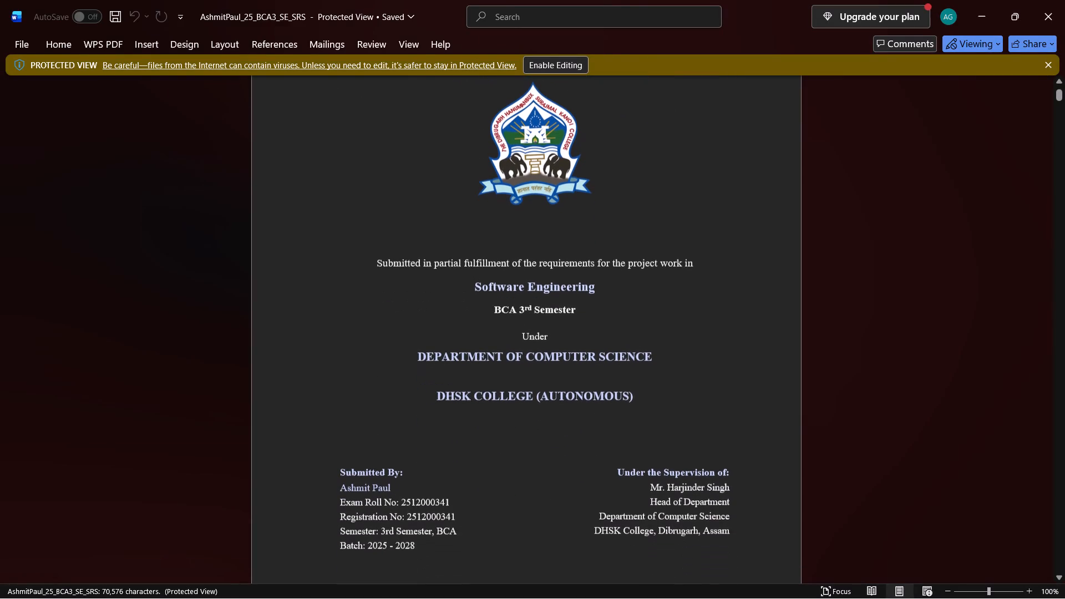
scroll(468, 320, "down", 1)
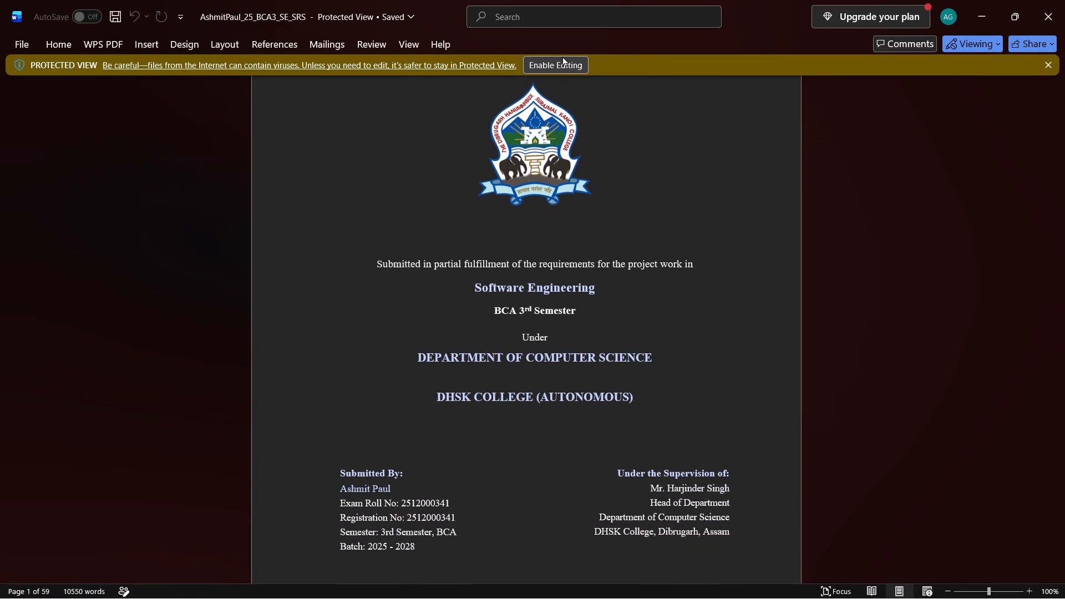
left_click(562, 56)
scroll(532, 370, "down", 20)
scroll(532, 370, "down", 6)
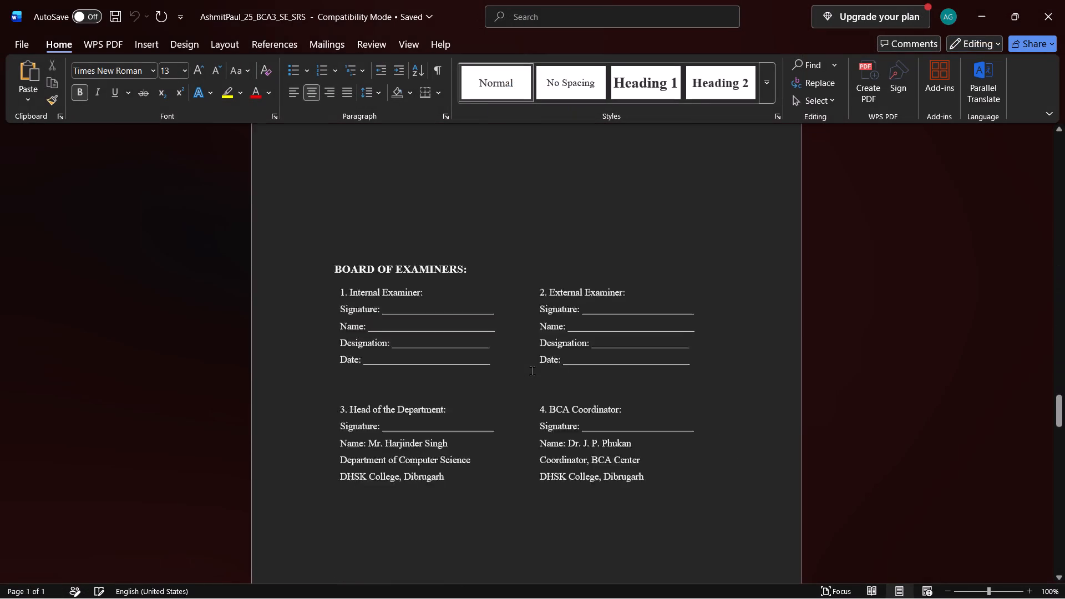
Review the Clinic Visit Scheduling System SRS document from the Board of Examiners page through the references and back to Chapter 5.
scroll(532, 370, "down", 11)
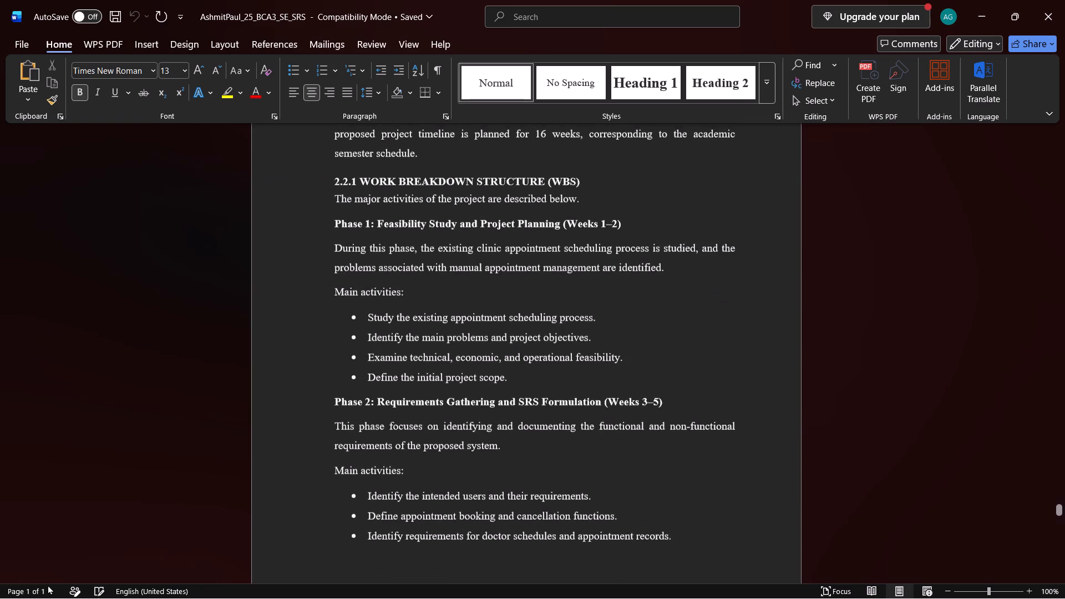
scroll(356, 485, "down", 11)
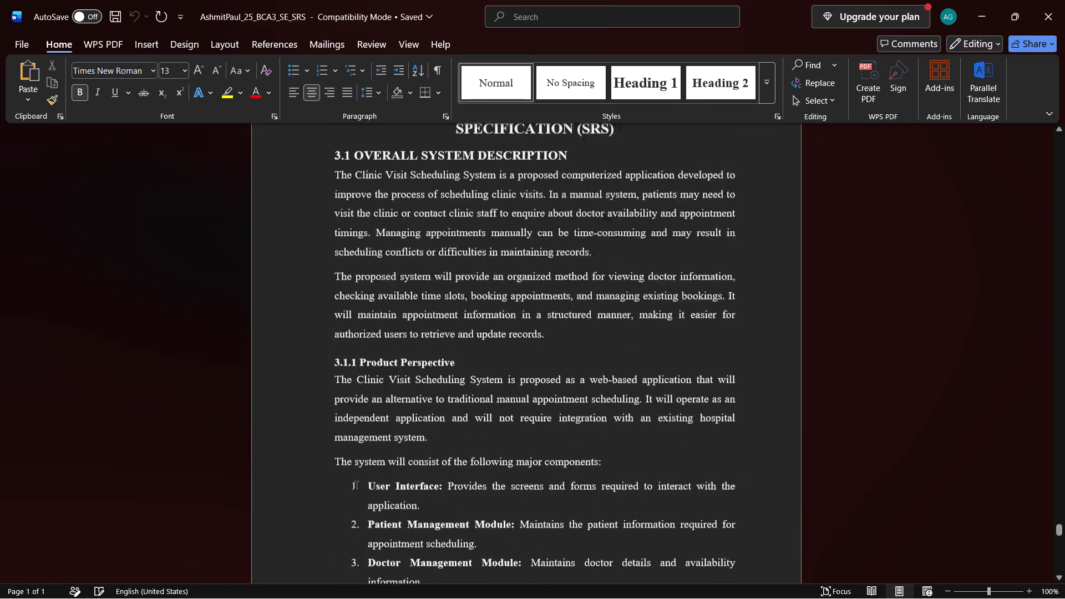
scroll(356, 485, "down", 20)
scroll(356, 485, "down", 9)
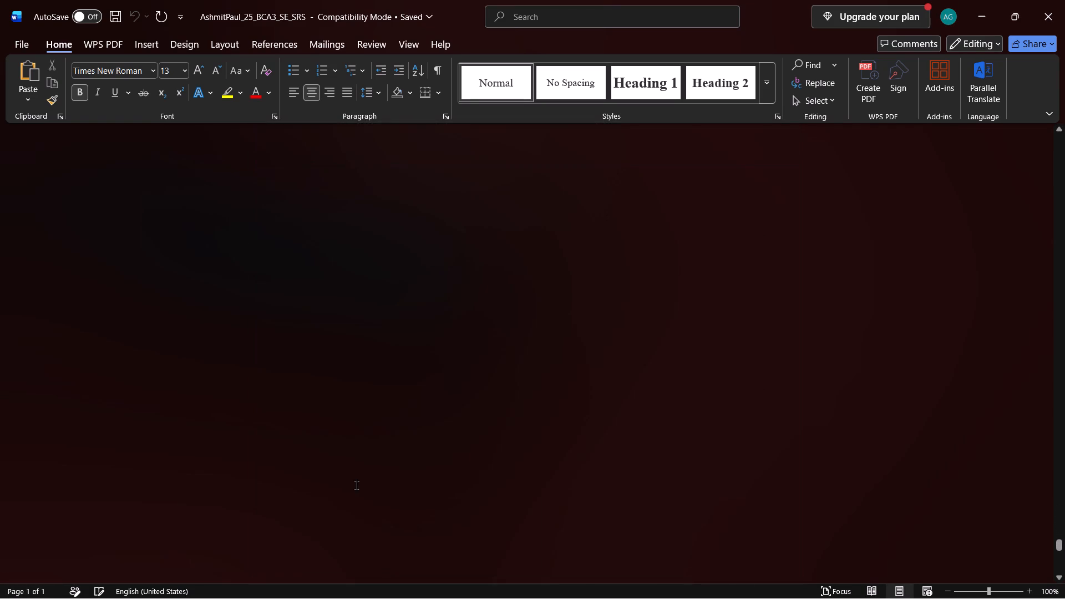
scroll(356, 485, "down", 10)
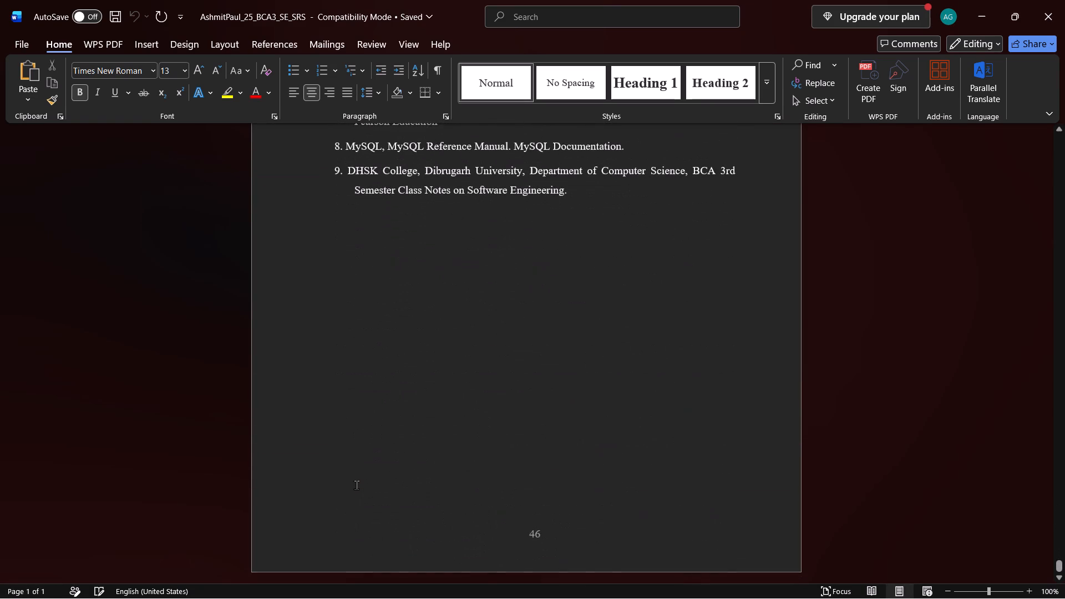
scroll(356, 485, "down", 6)
scroll(356, 485, "up", 4)
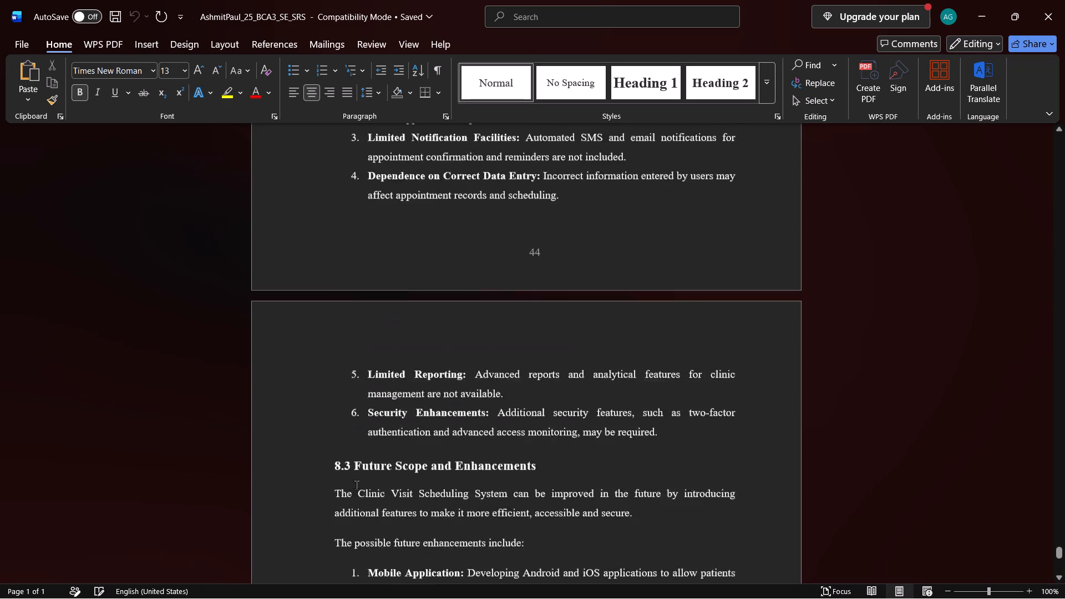
scroll(356, 485, "up", 7)
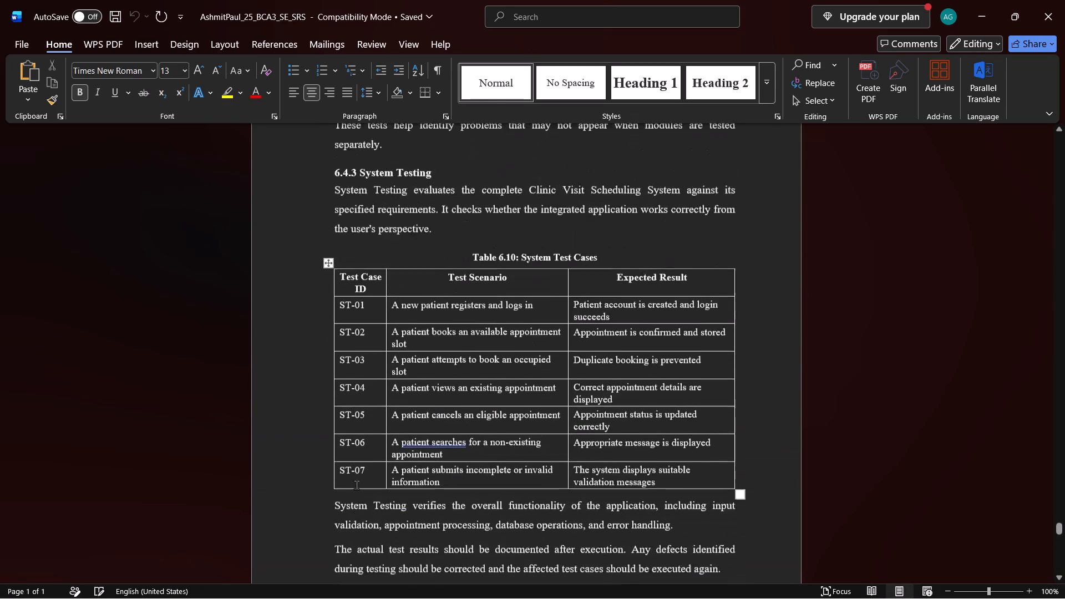
scroll(356, 485, "up", 6)
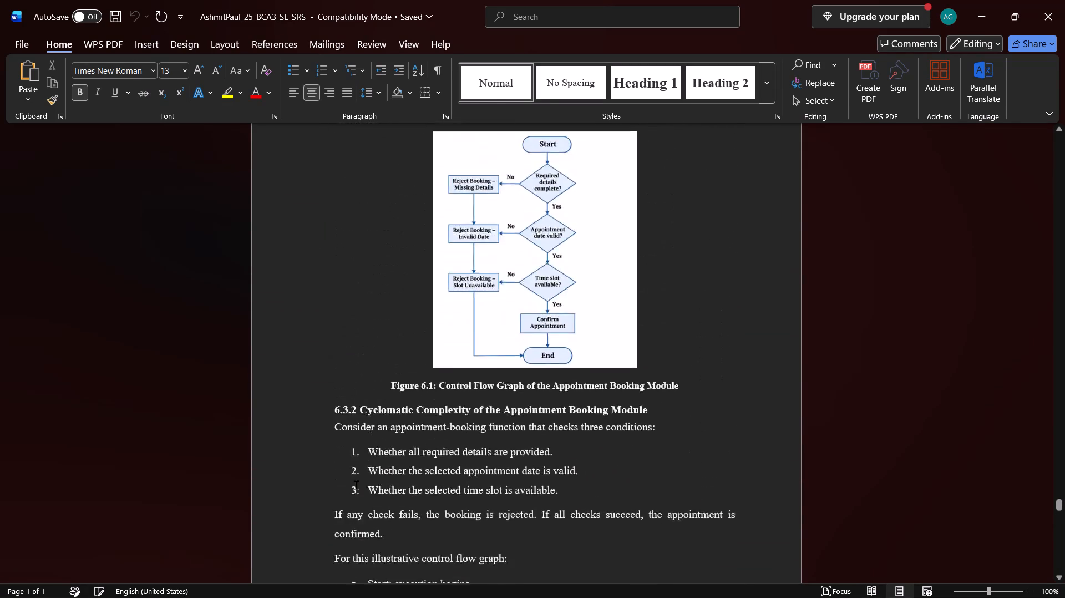
scroll(356, 485, "up", 5)
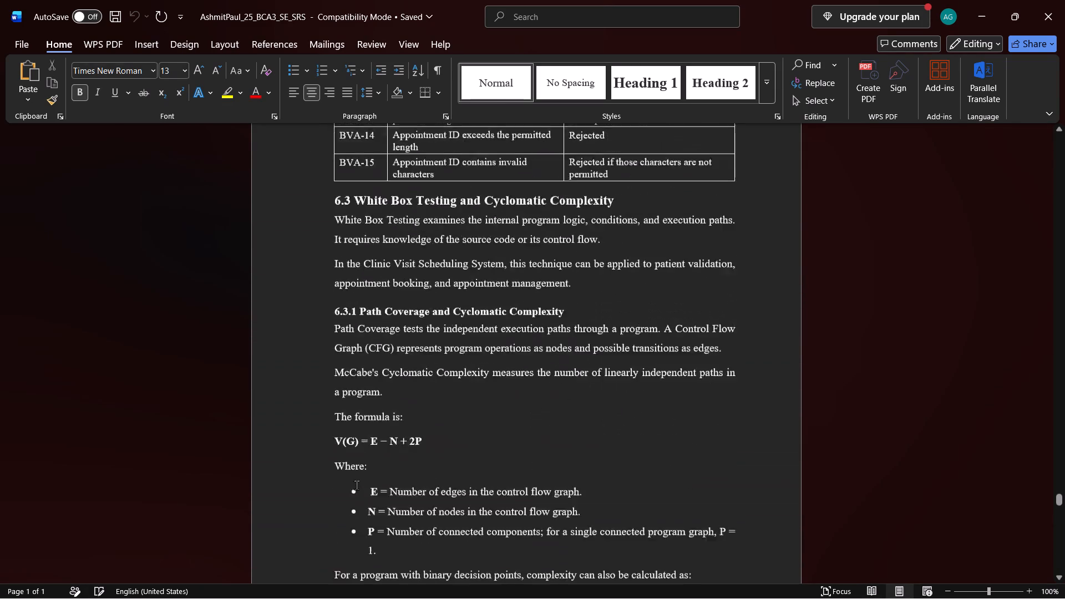
scroll(356, 485, "up", 5)
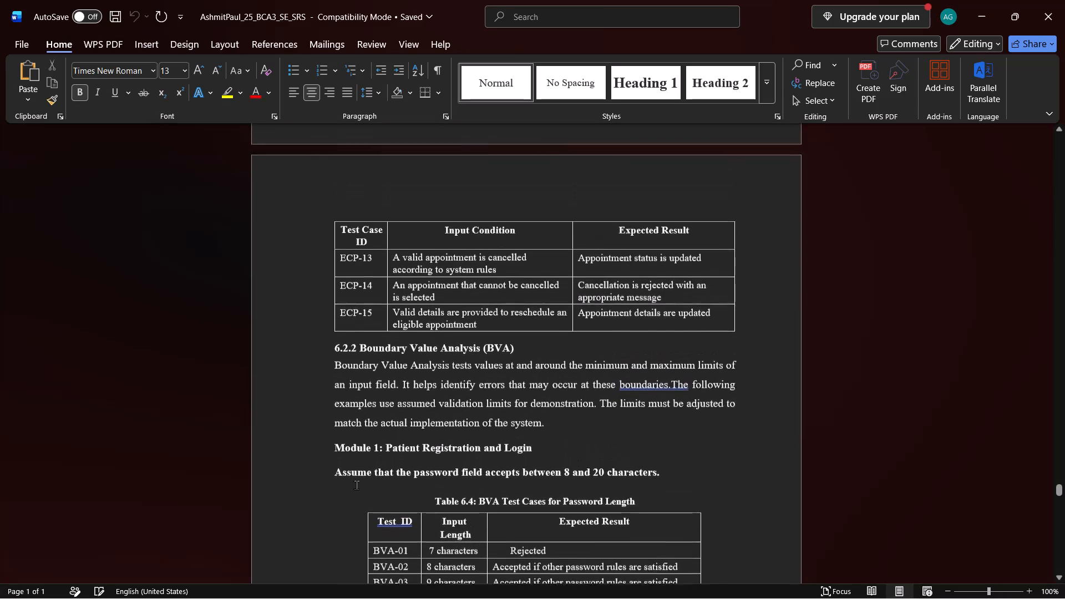
scroll(356, 485, "up", 5)
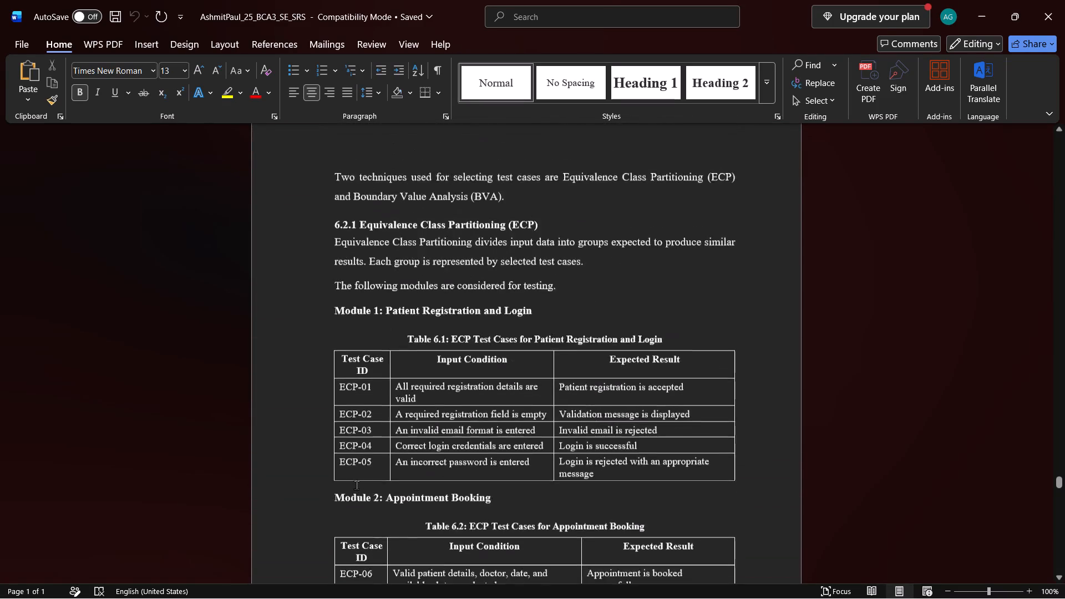
scroll(356, 485, "up", 1)
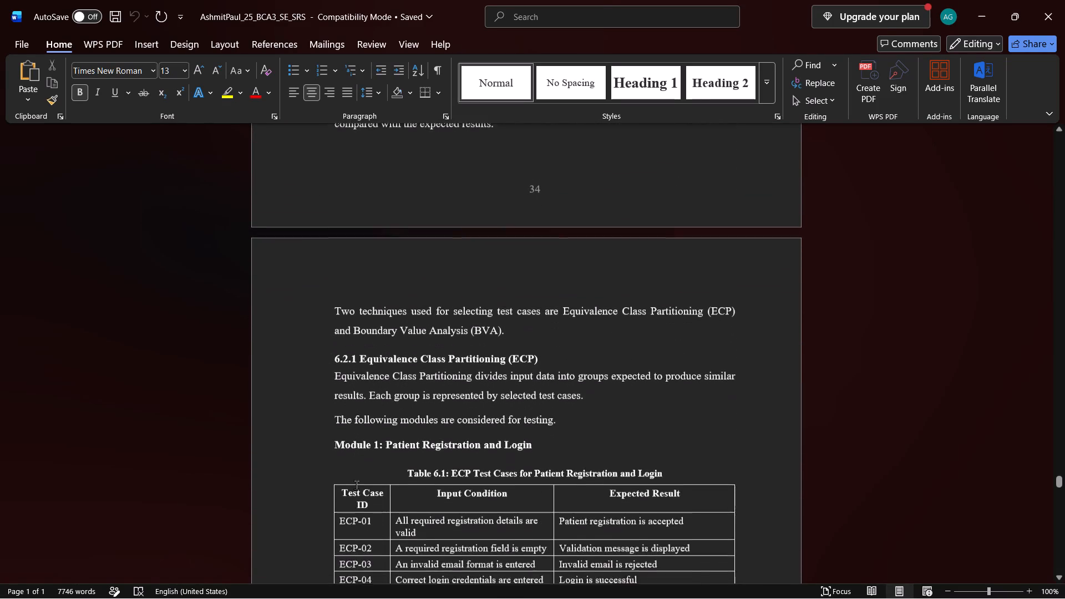
scroll(356, 485, "up", 1)
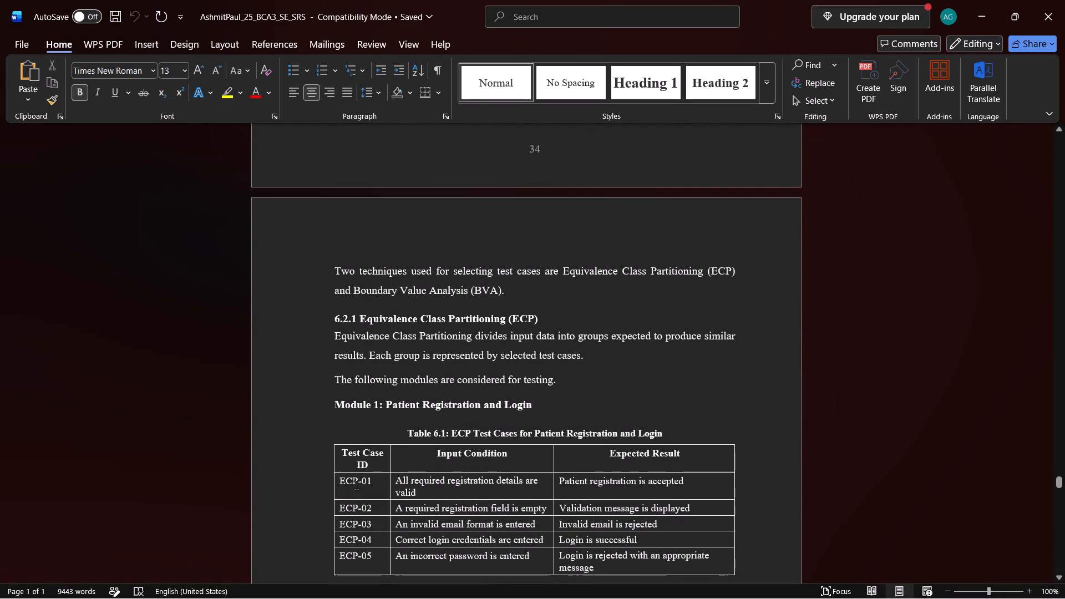
scroll(356, 485, "up", 3)
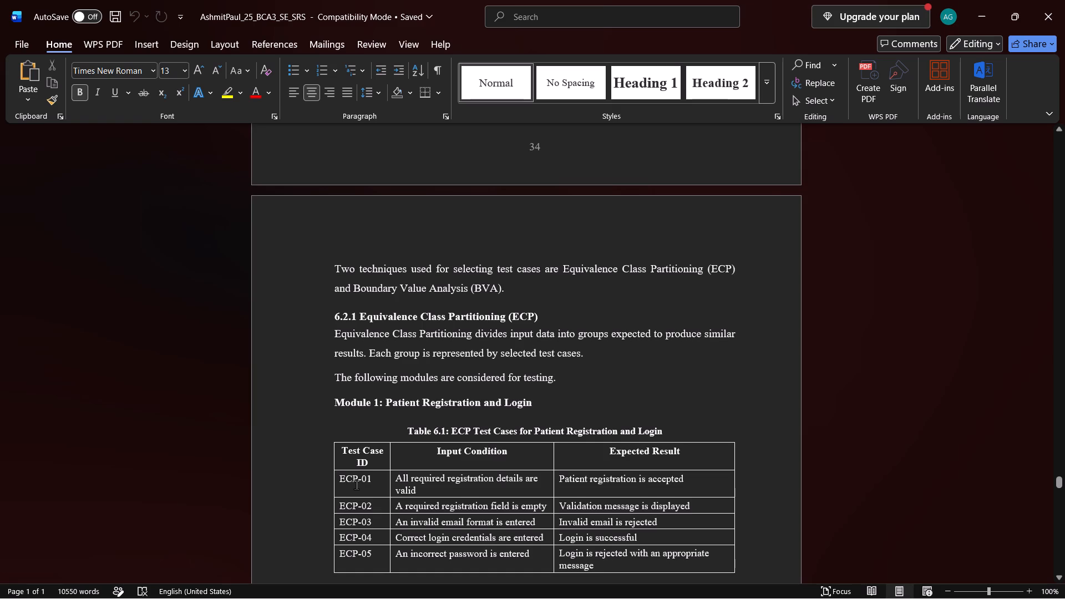
scroll(356, 485, "up", 3)
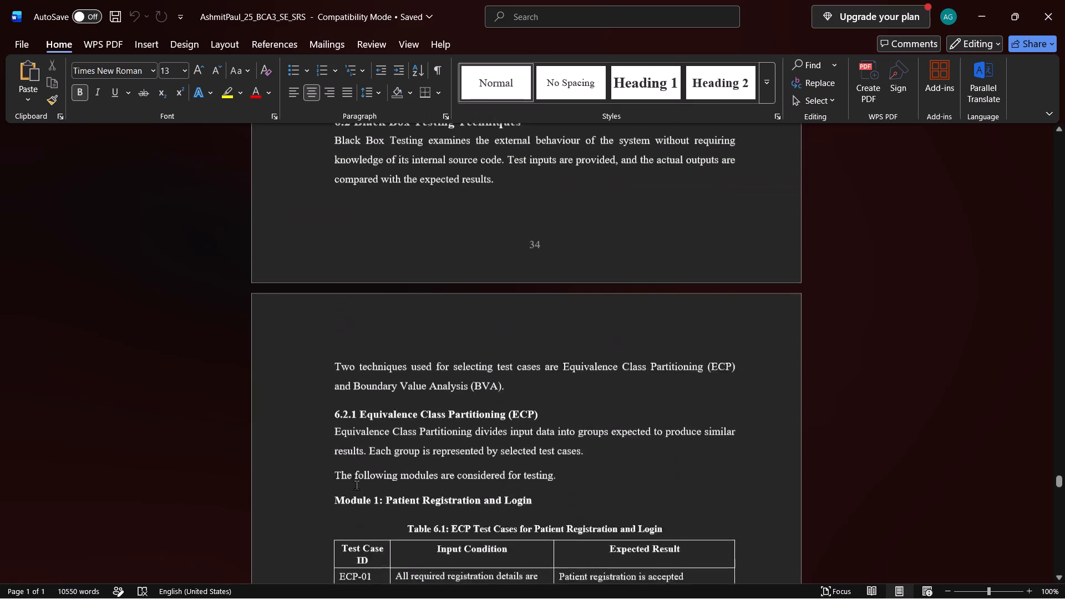
scroll(356, 485, "up", 3)
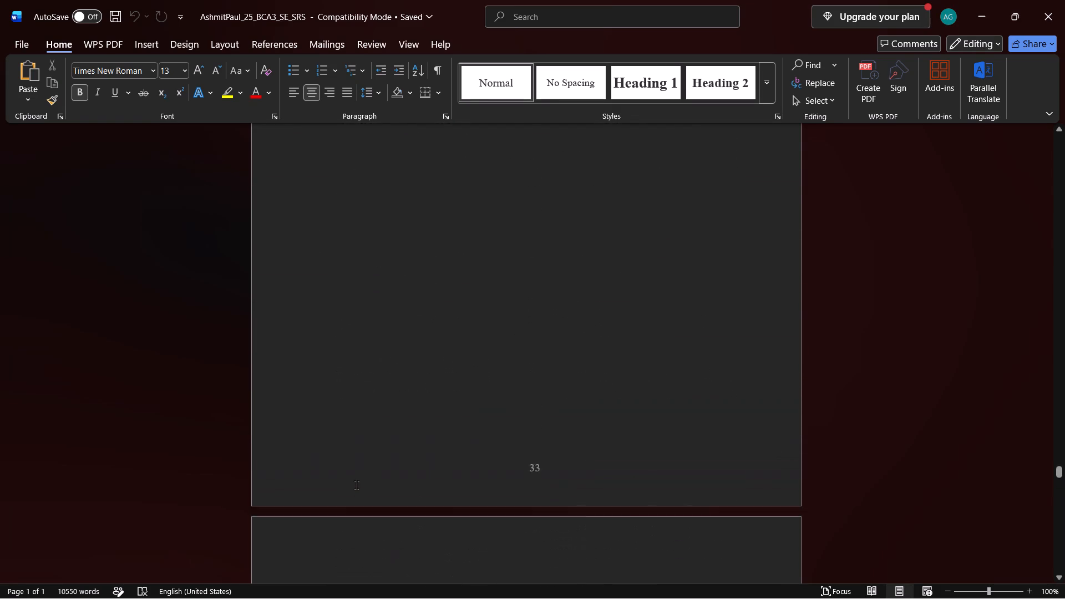
scroll(356, 485, "up", 2)
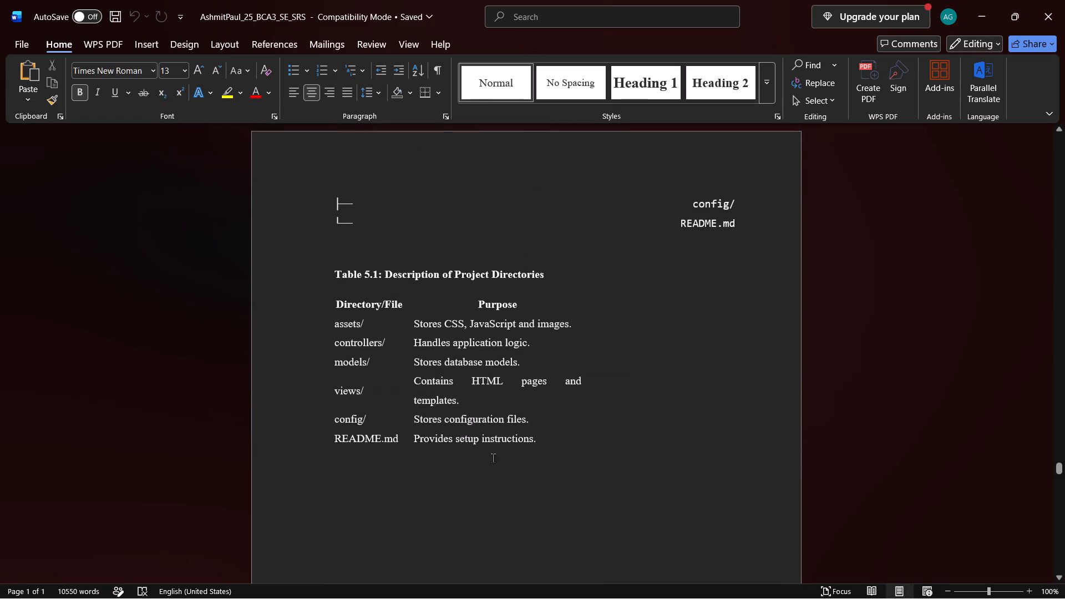
Select all rows of Table 5.1: Description of Project Directories, including the Directory/File and Purpose header row.
left_click_drag(541, 443, 319, 333)
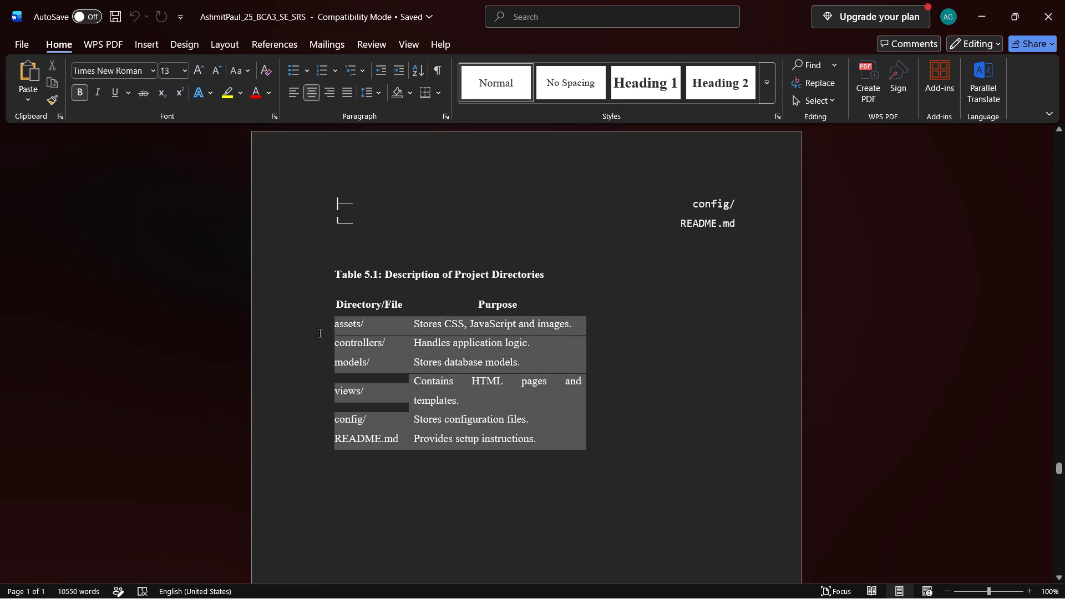
left_click_drag(319, 333, 327, 312)
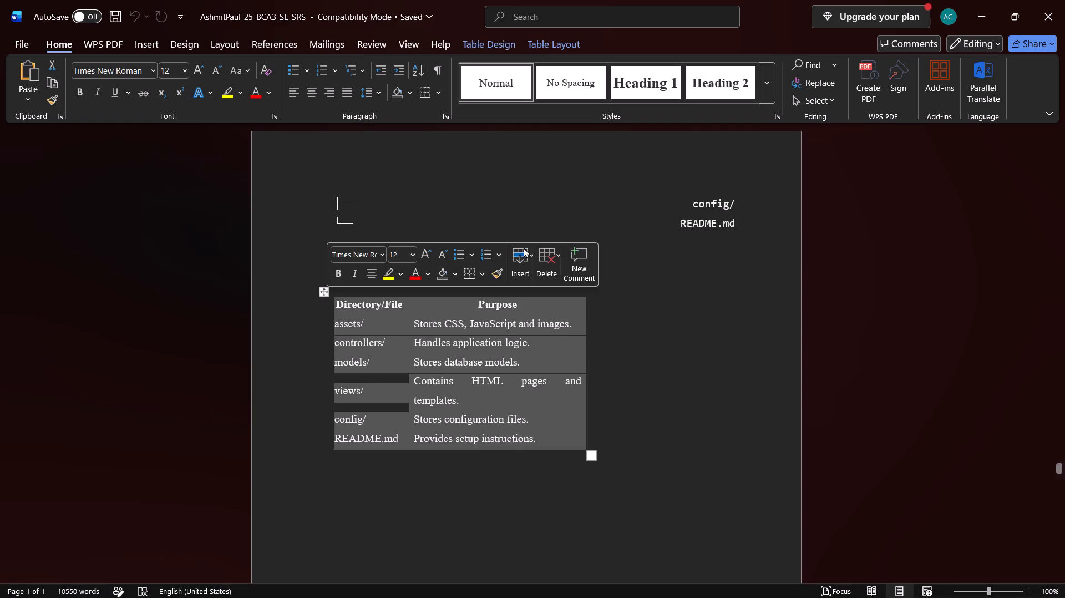
left_click(532, 43)
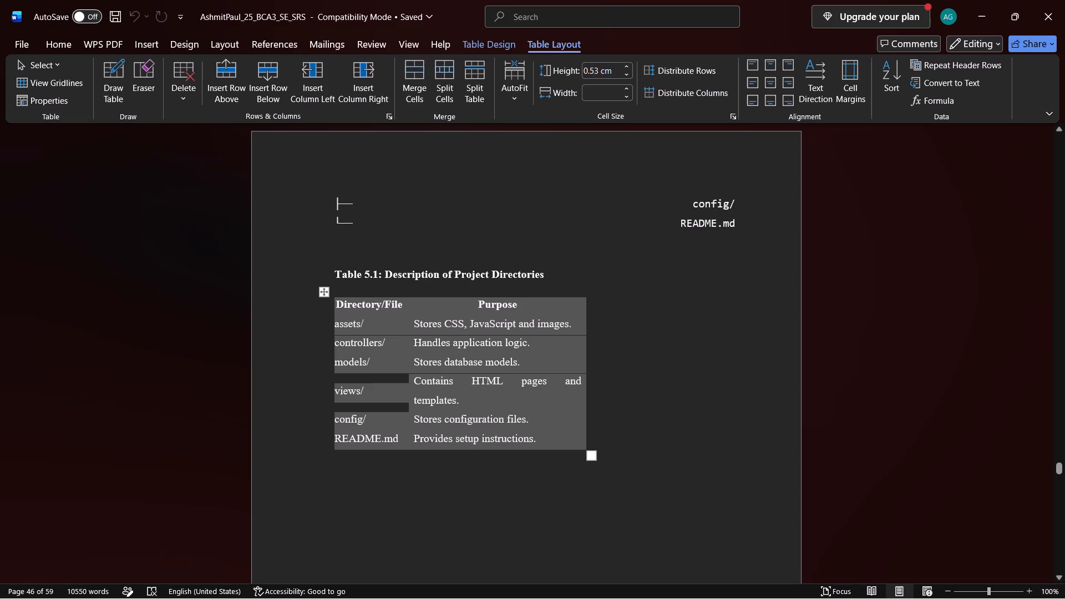
left_click(466, 358)
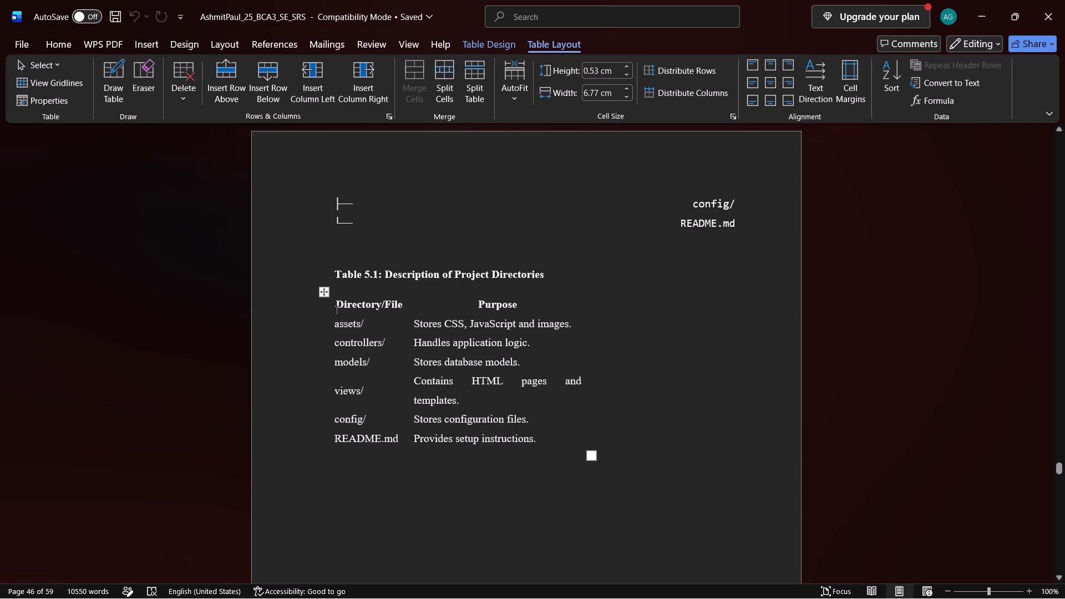
left_click_drag(335, 311, 535, 441)
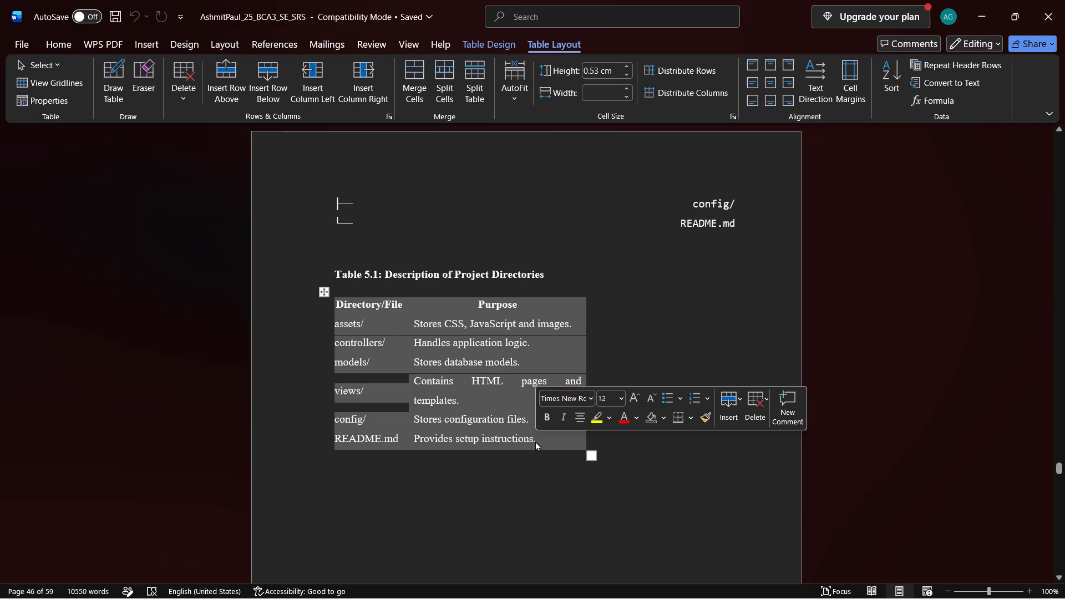